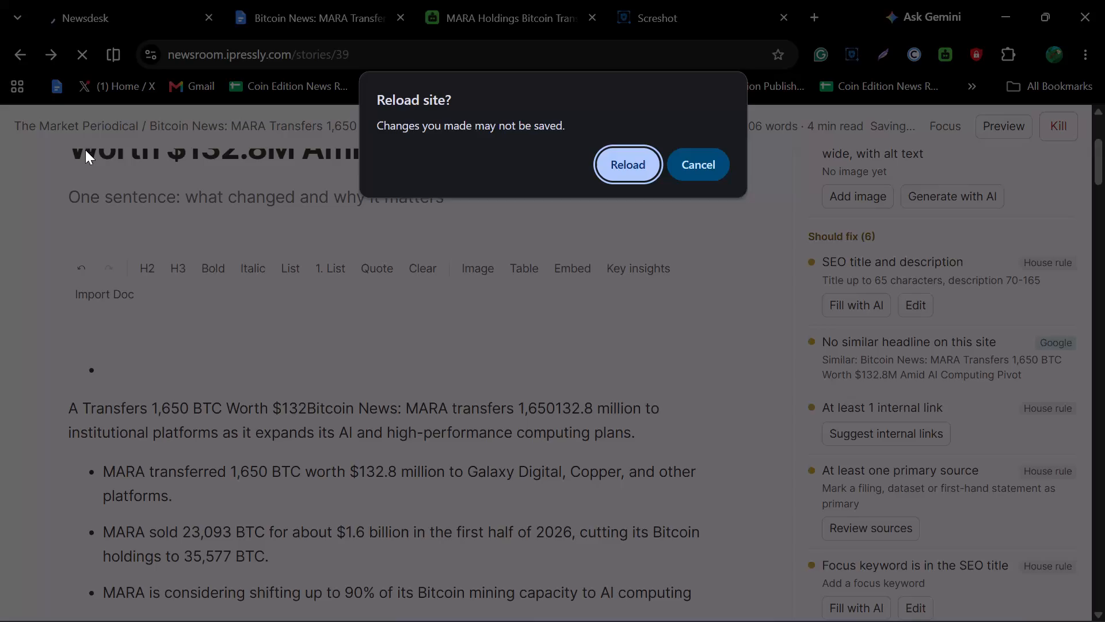
Confirm reloading the MARA story page and go back to The Market Periodical's story board.
left_click(637, 160)
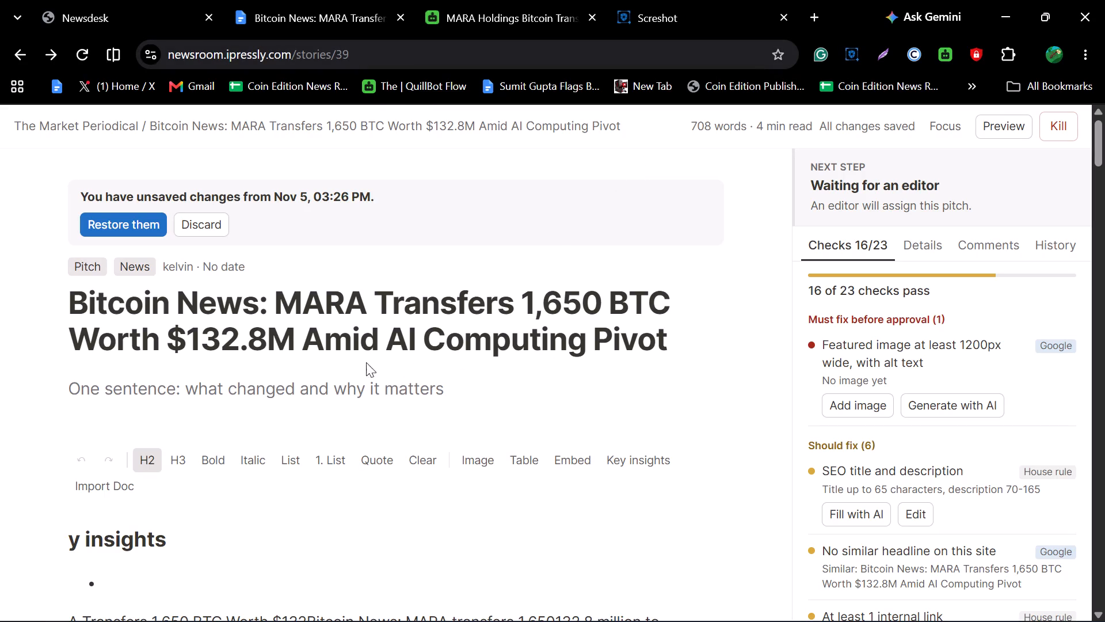
left_click(81, 127)
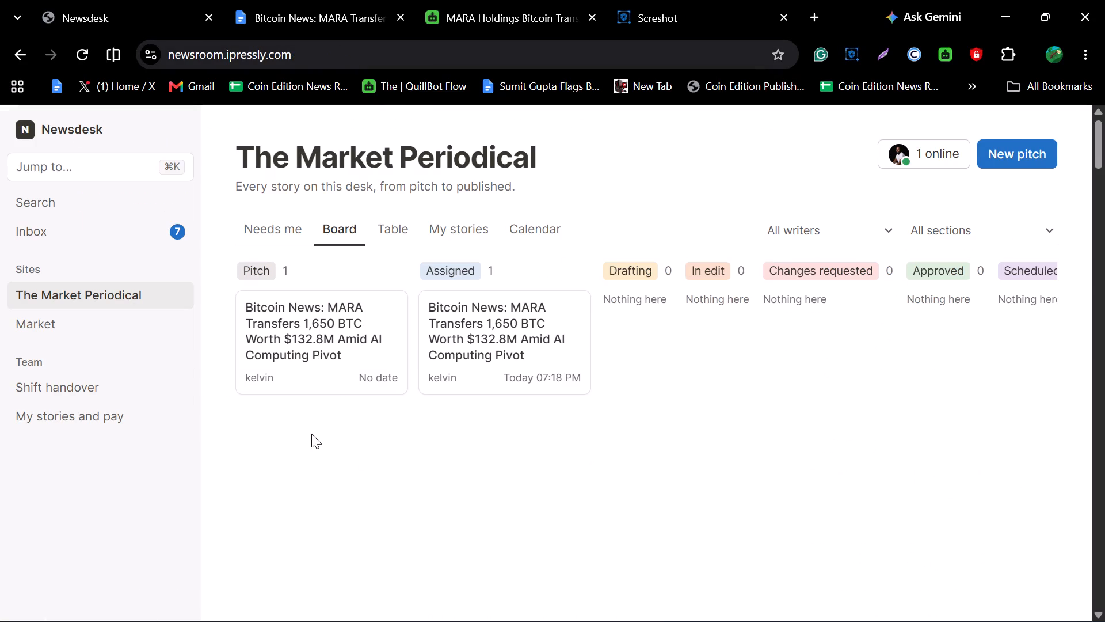
Capture the board's Pitch and Assigned columns with both MARA stories as a screenshot, copy it to the clipboard and close the capture.
left_click(860, 54)
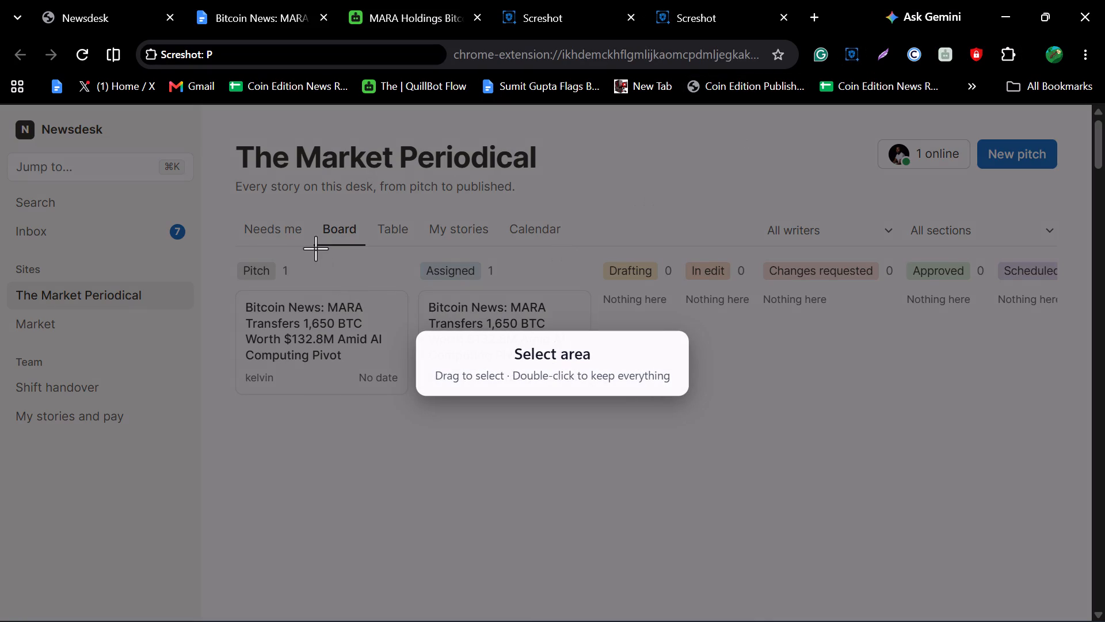
left_click_drag(208, 214, 581, 458)
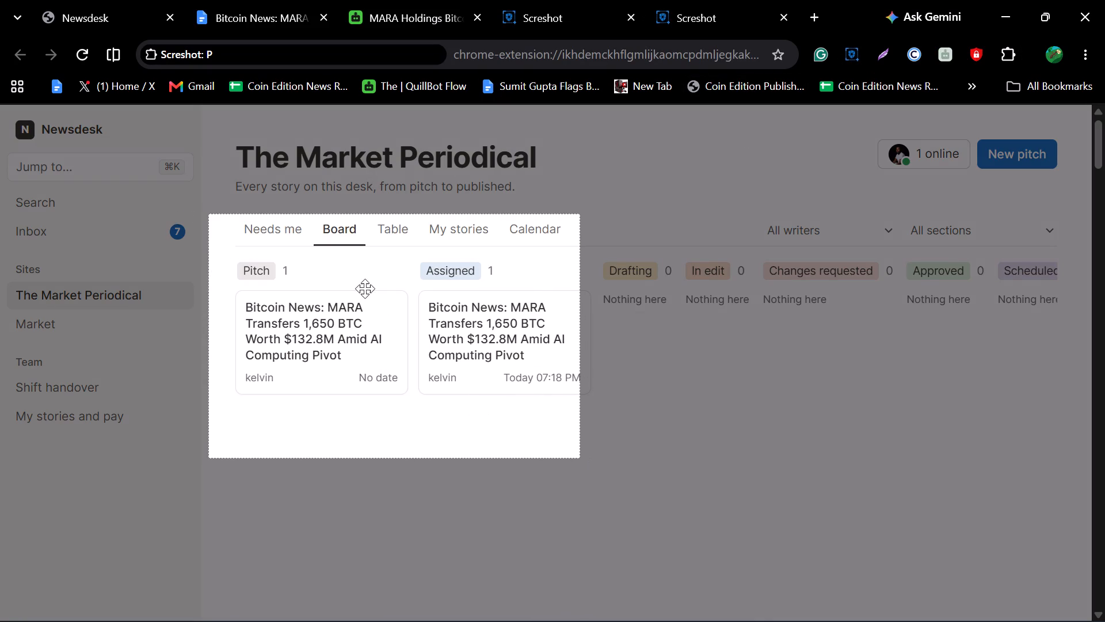
left_click(550, 194)
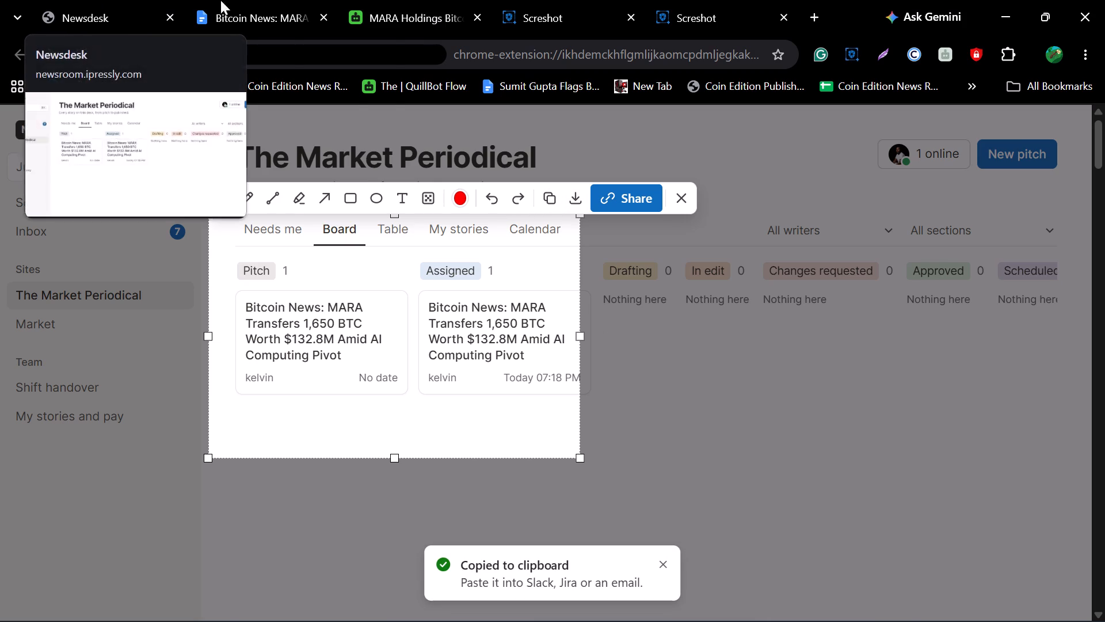
left_click(781, 13)
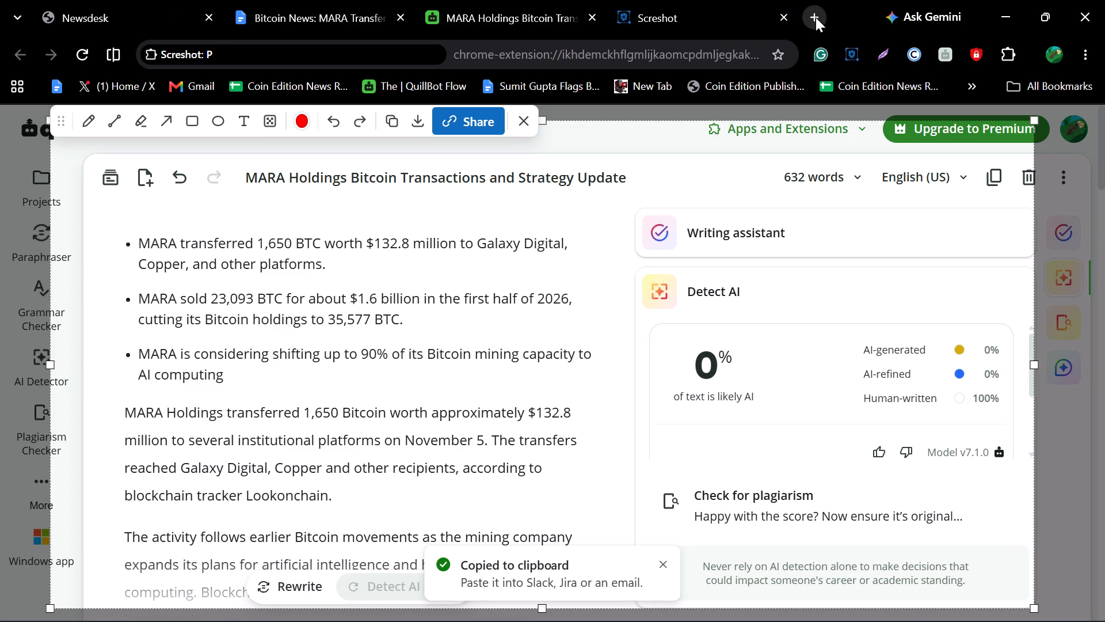
Open a new browser tab and start entering an address beginning with "te".
left_click(816, 17)
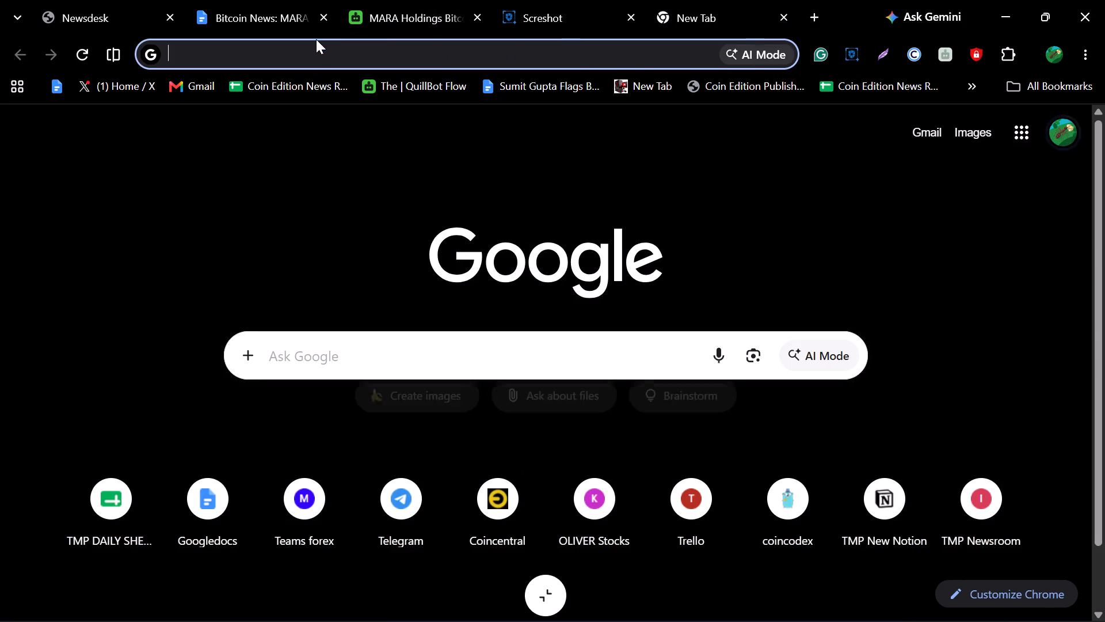
type("te")
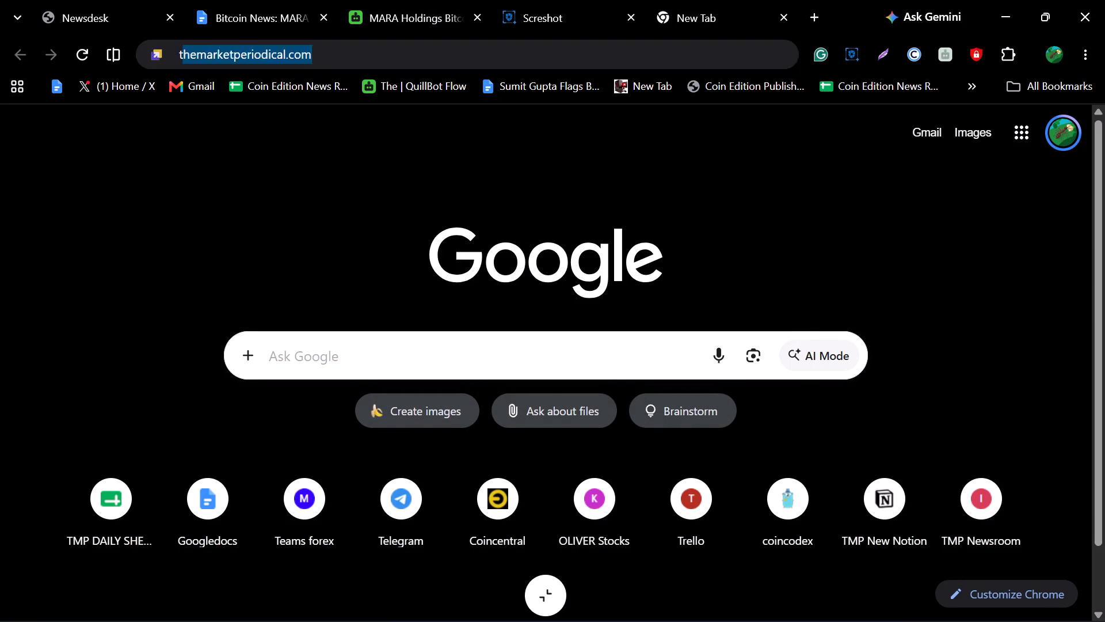
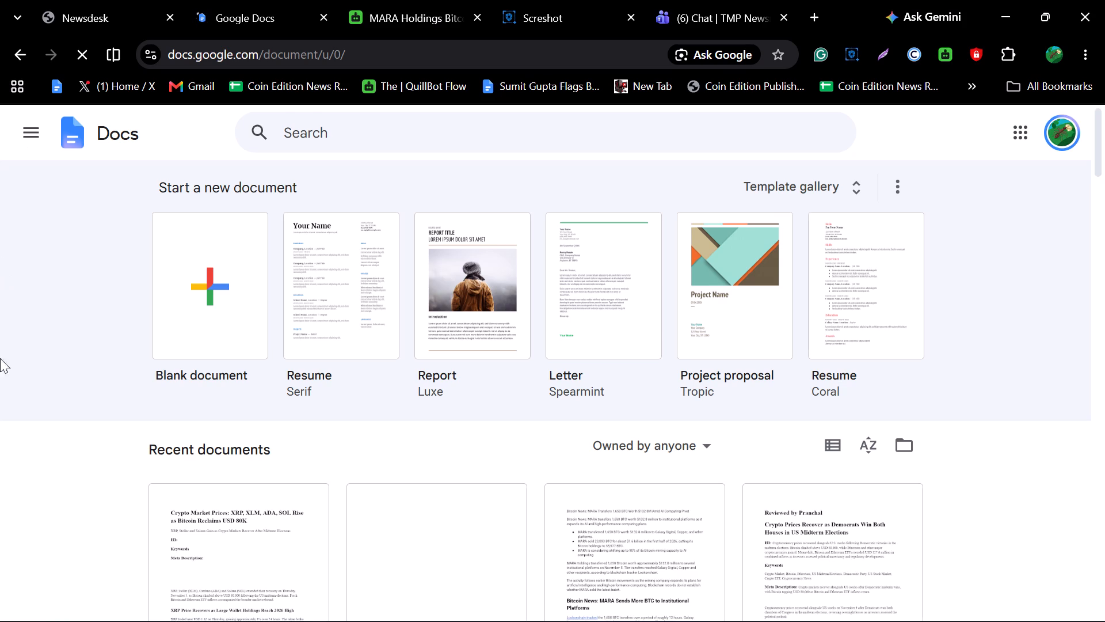
Create a blank Google Docs document and close the leftover screenshot capture tab.
left_click(185, 234)
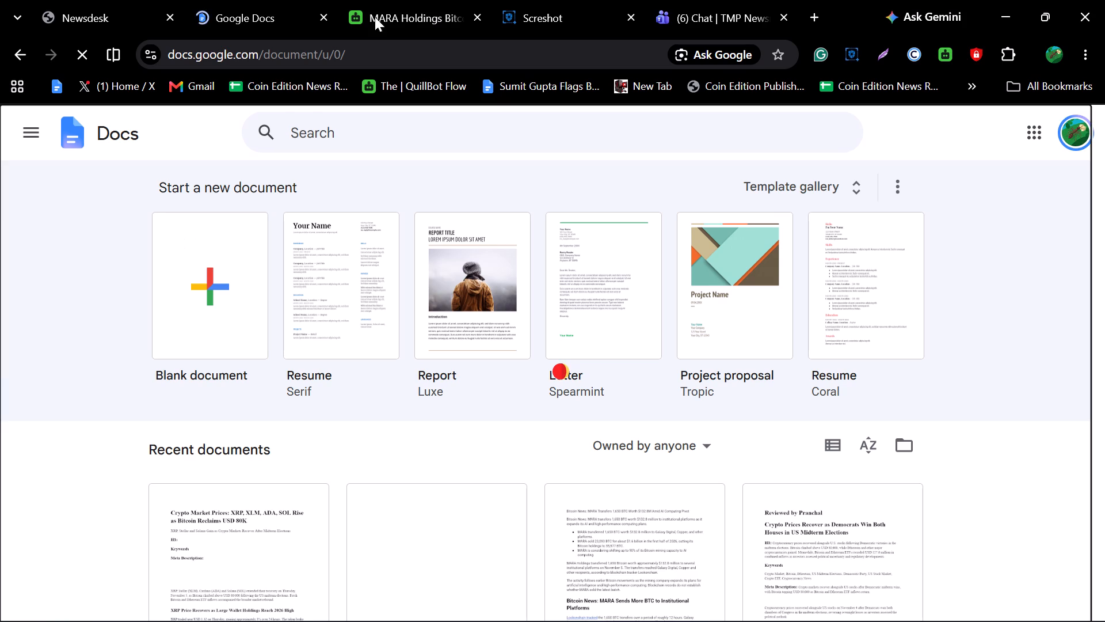
left_click(630, 17)
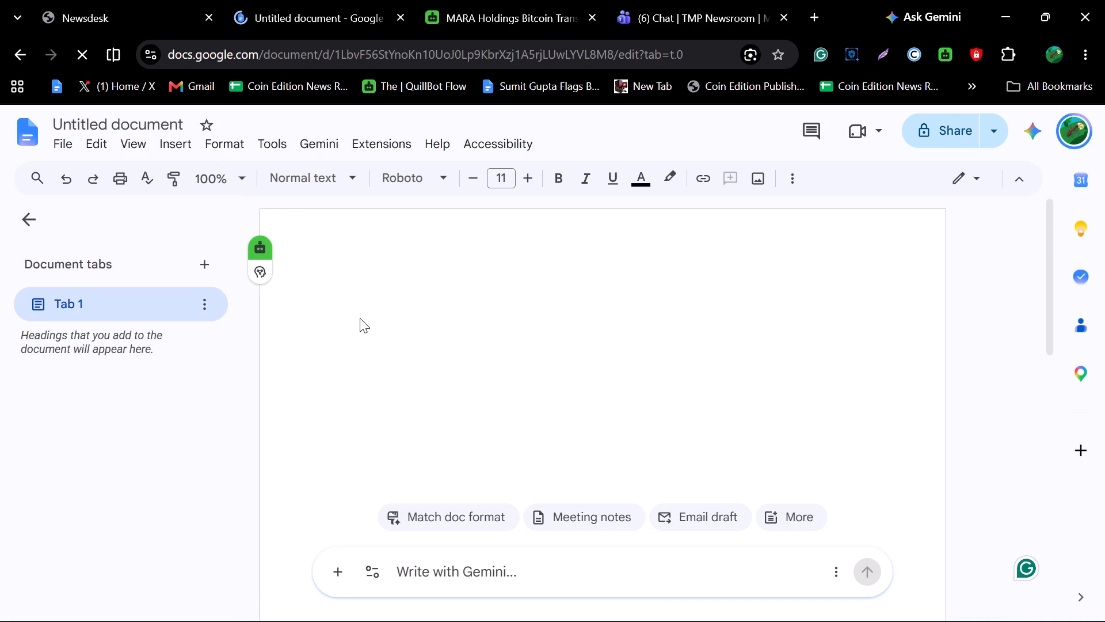
Check the Newsdesk inbox for assignment and publication notices, and return to The Market Periodical's story board.
left_click(92, 6)
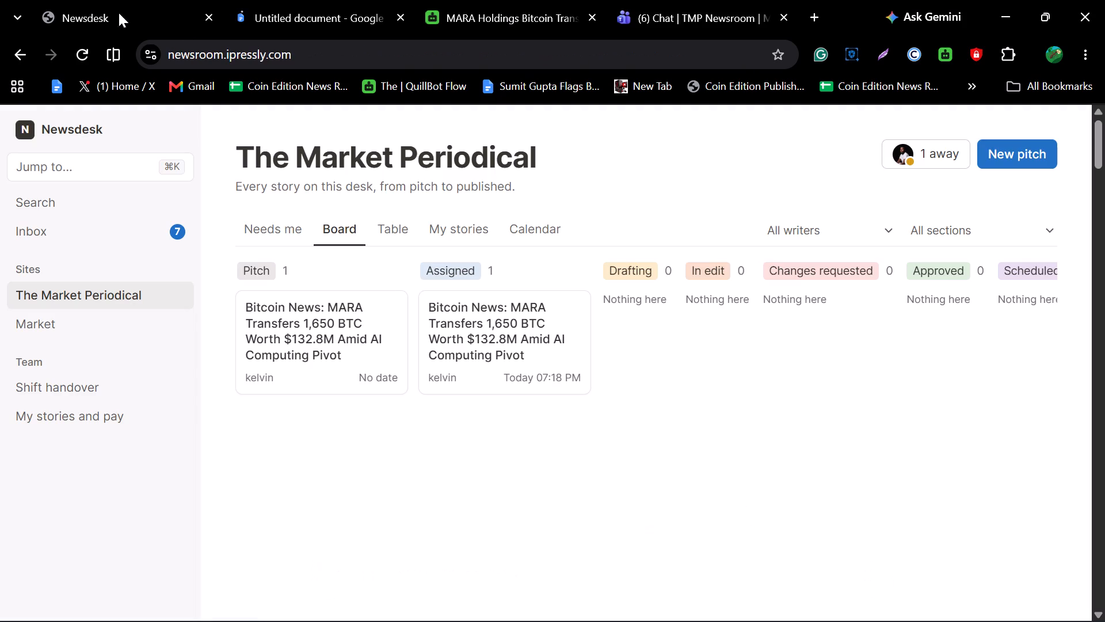
left_click(71, 235)
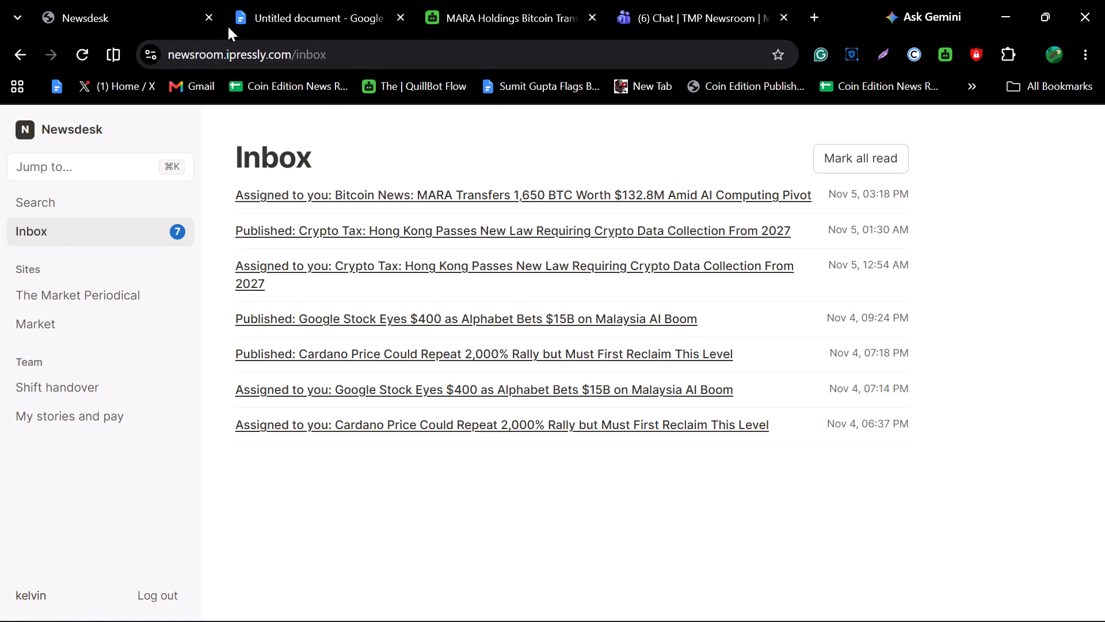
left_click(74, 293)
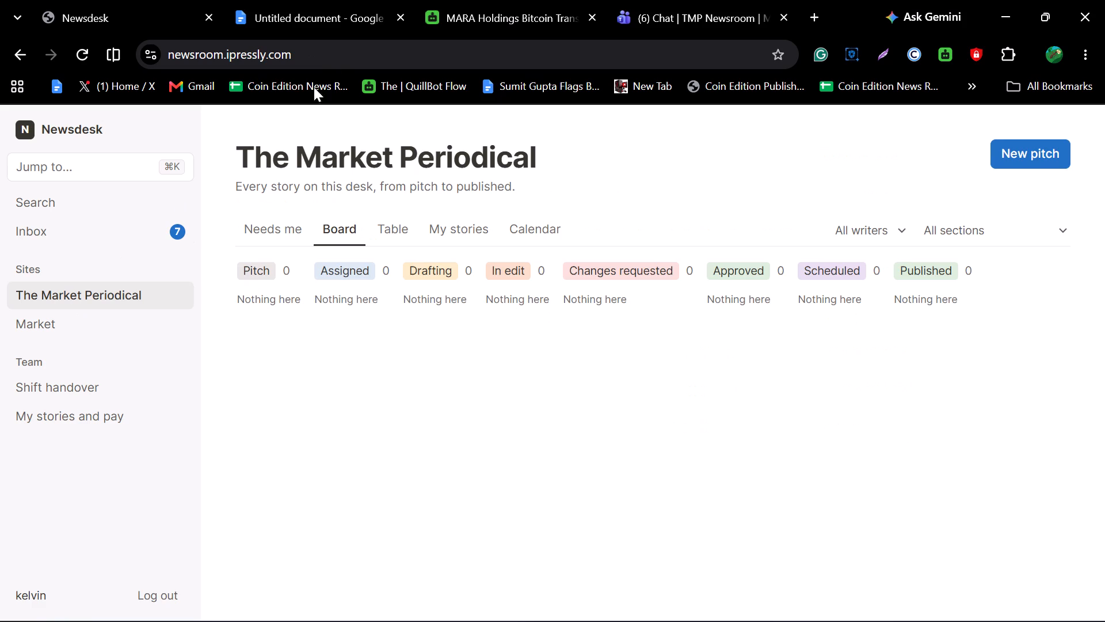
Switch back to the new untitled Google Docs document.
left_click(304, 18)
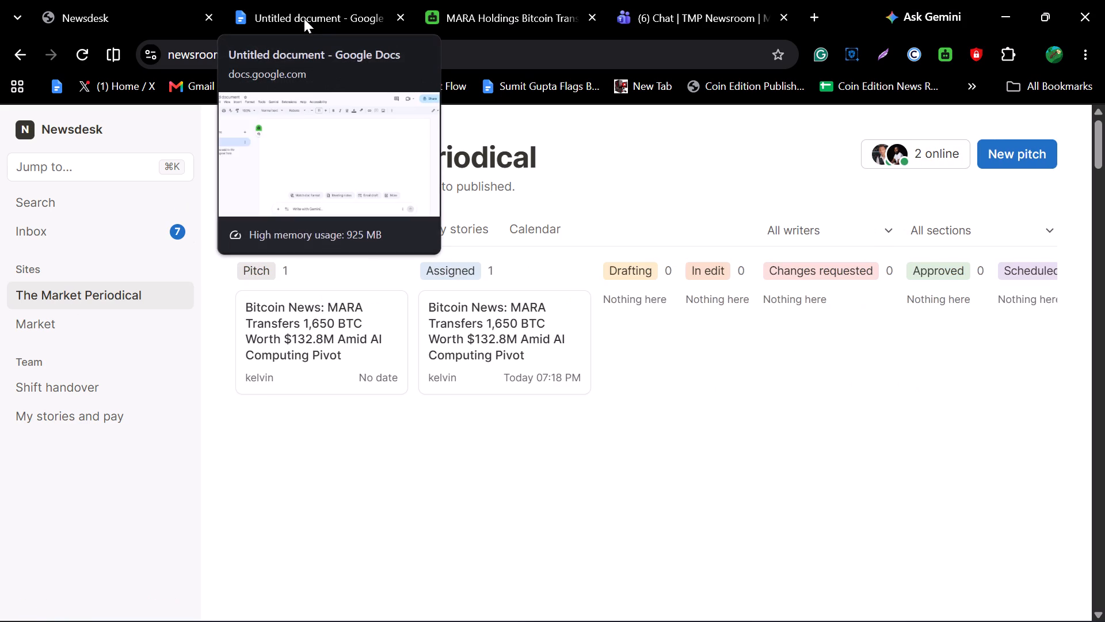
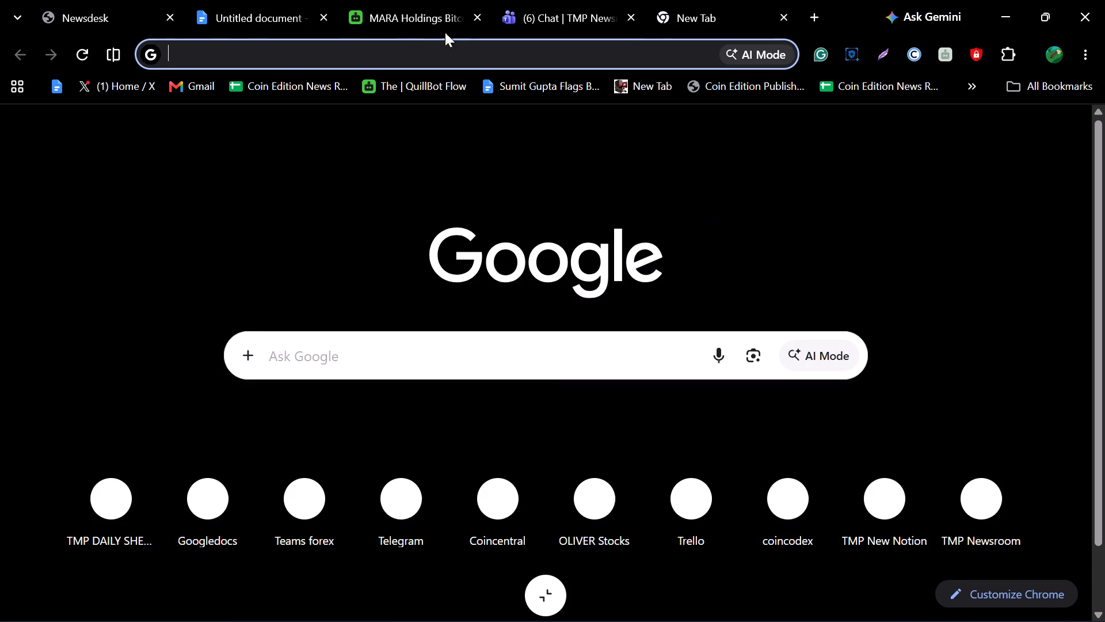
Search Google for "Xrp ledger XRP price", copied from the untitled document's keyword notes, and show the news results.
left_click(272, 0)
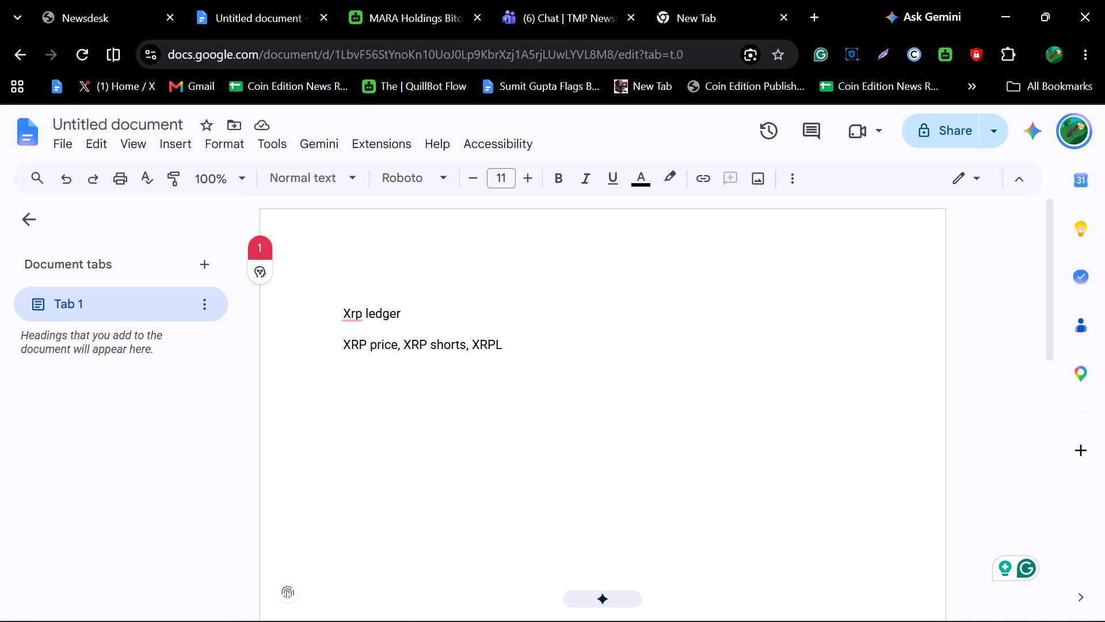
left_click_drag(397, 345, 331, 298)
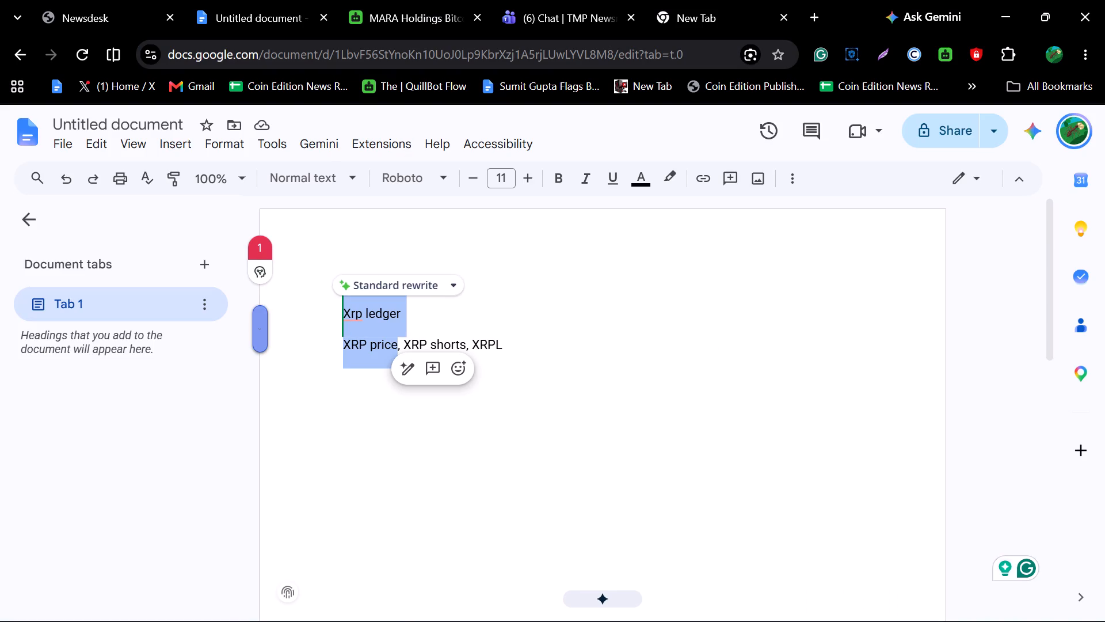
key("ctrl+c")
left_click(694, 3)
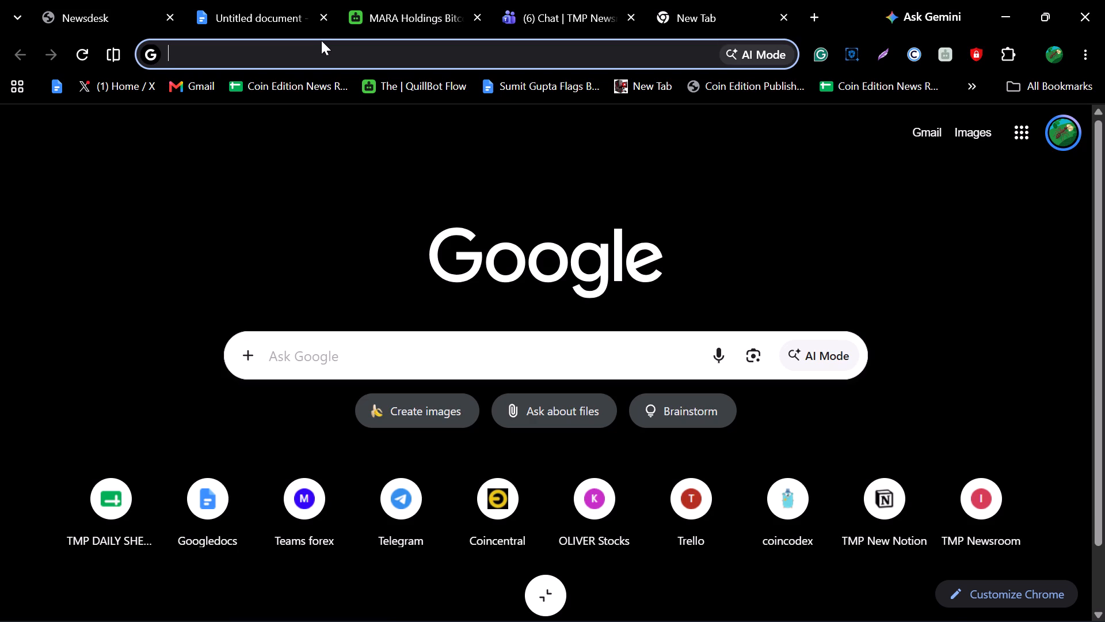
key("ctrl+v")
key("Return")
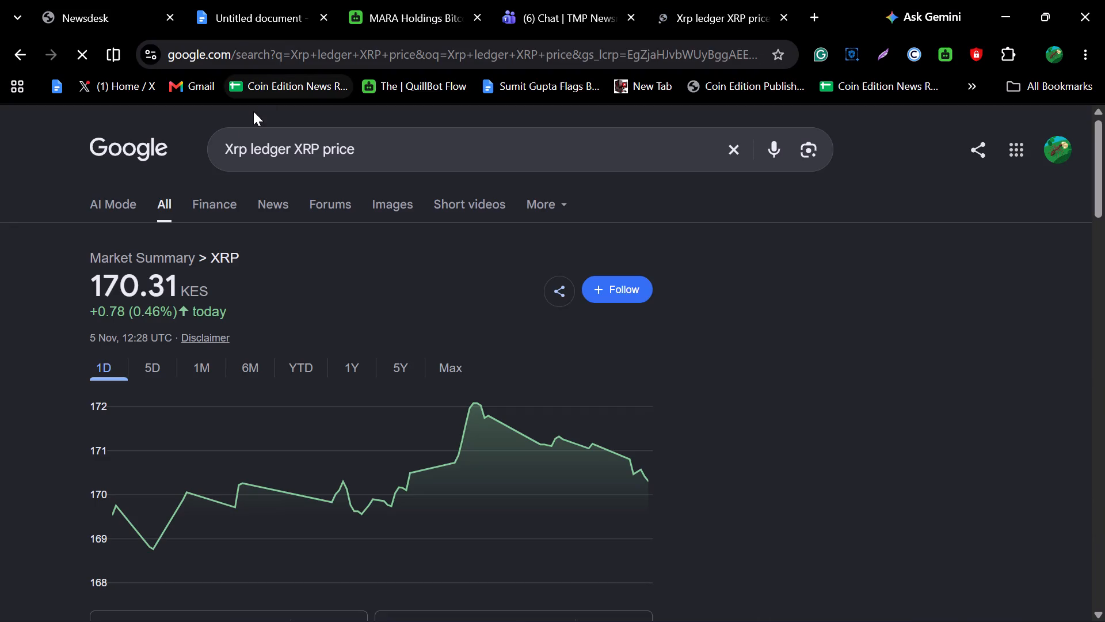
left_click(271, 210)
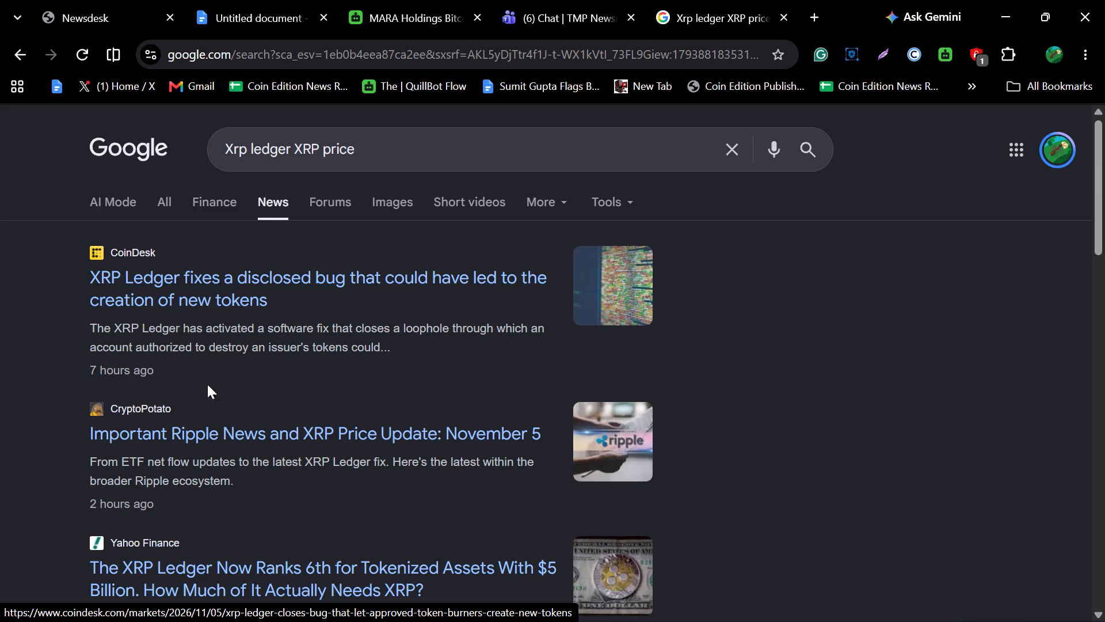
Open CryptoPotato's "Important Ripple News and XRP Price Update: November 5" article and read through to its XRP Price Update section.
left_click(199, 436)
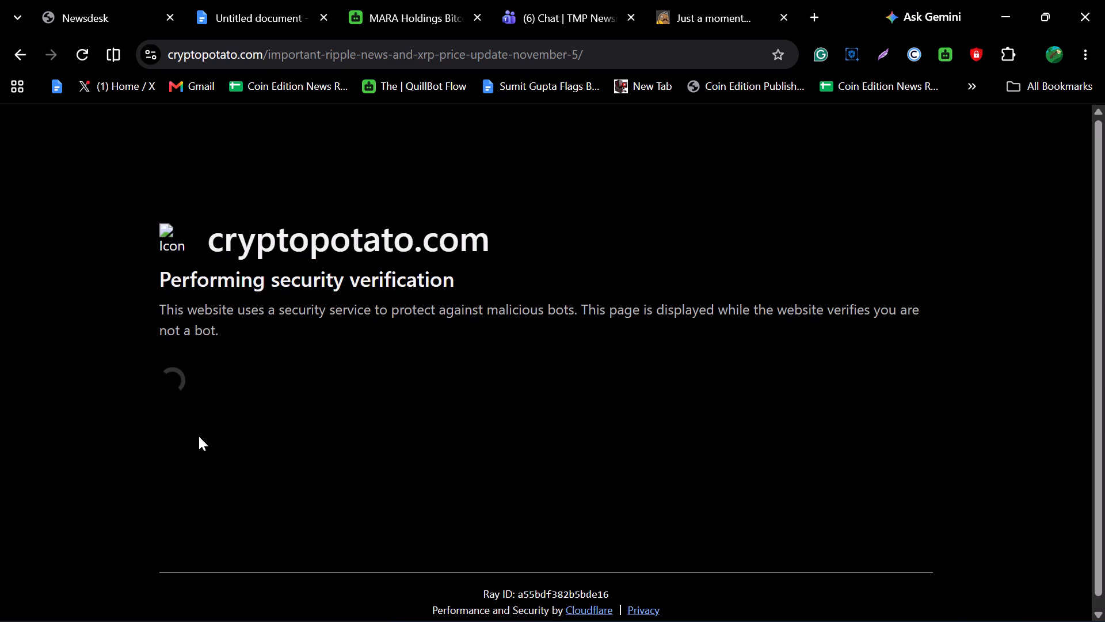
scroll(199, 436, "down", 2)
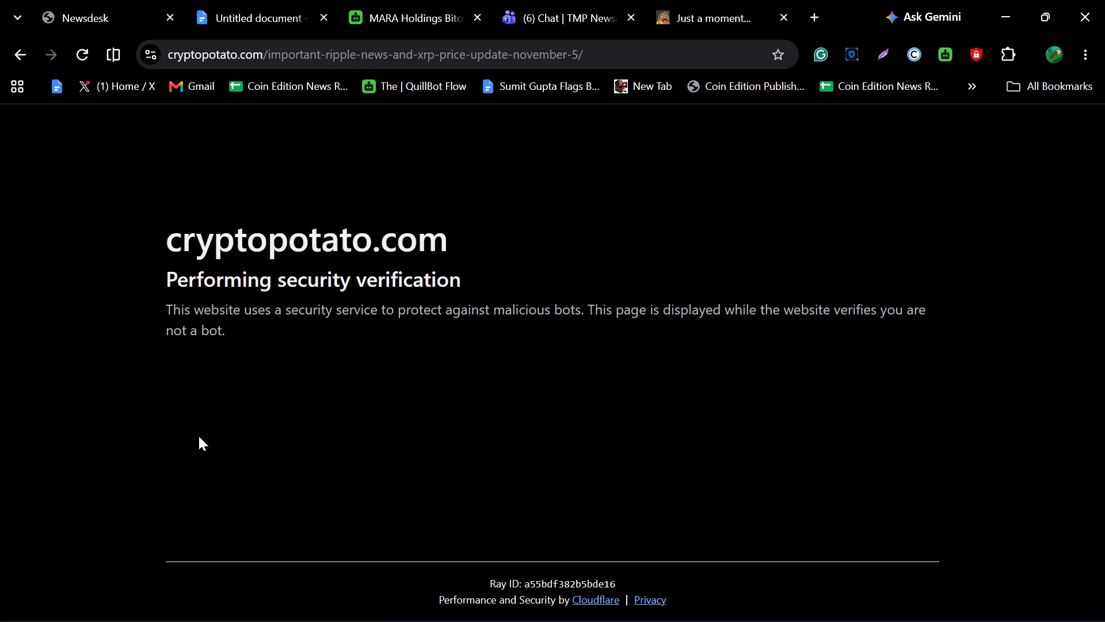
scroll(199, 436, "down", 1)
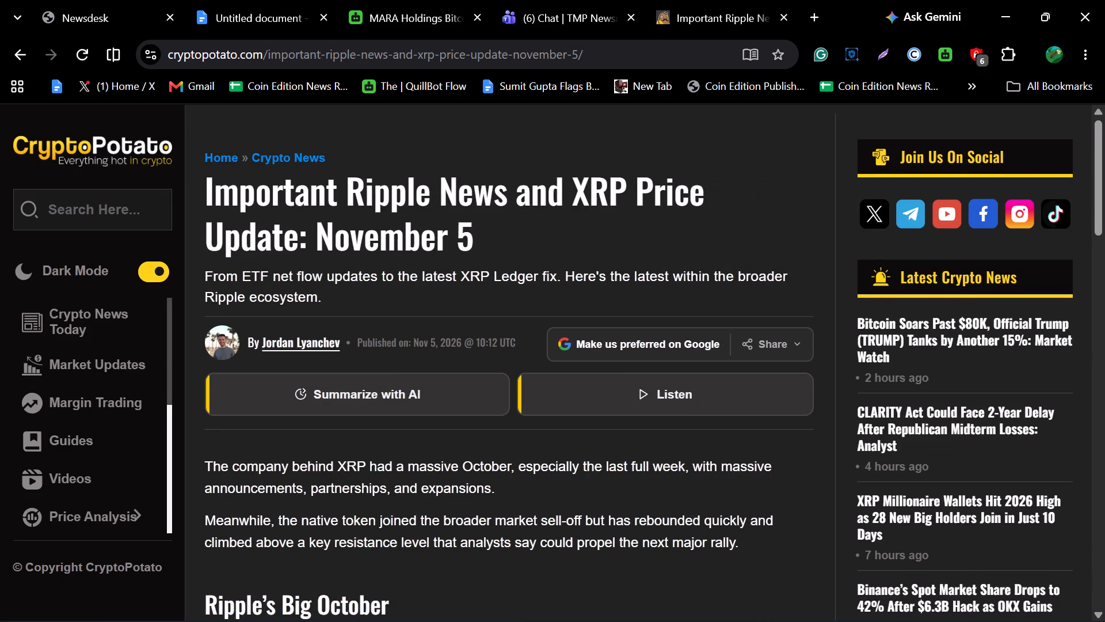
scroll(323, 544, "down", 3)
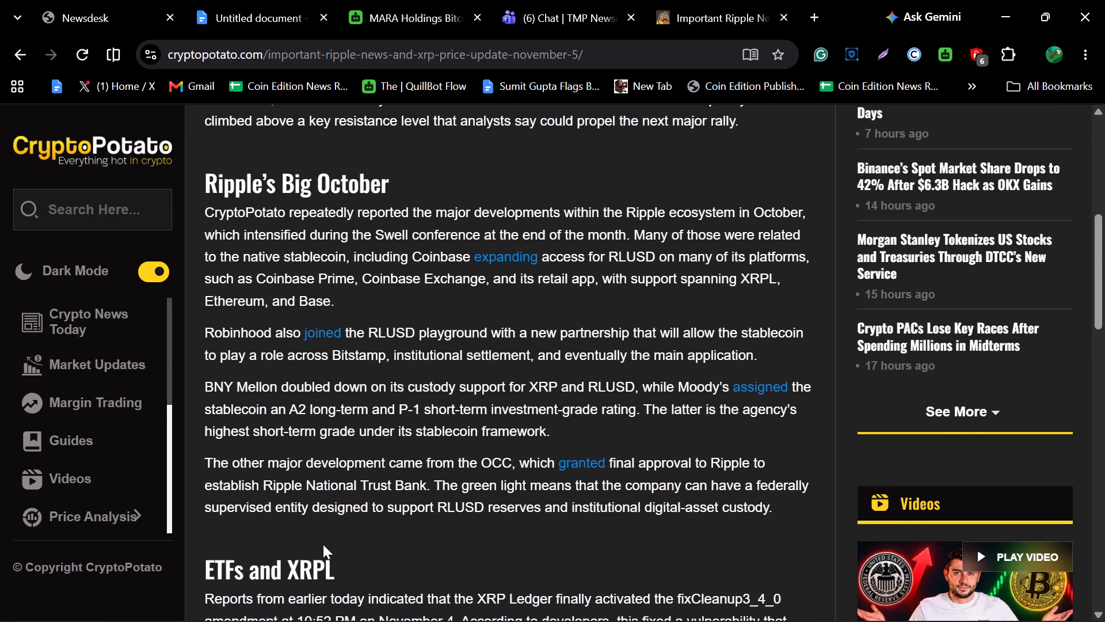
scroll(323, 544, "down", 4)
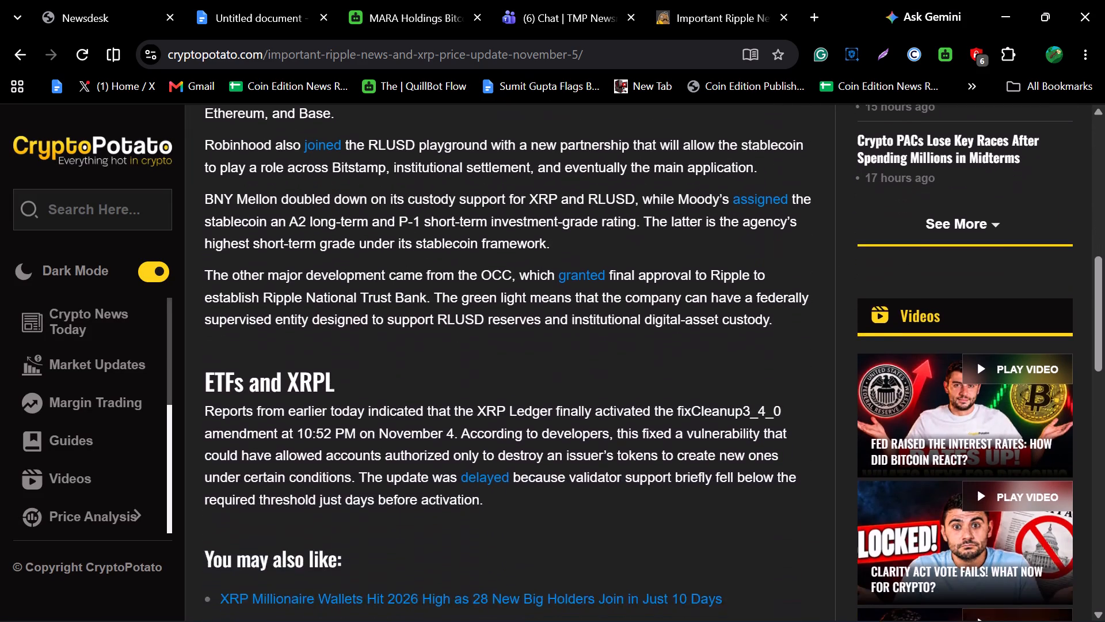
scroll(323, 544, "down", 2)
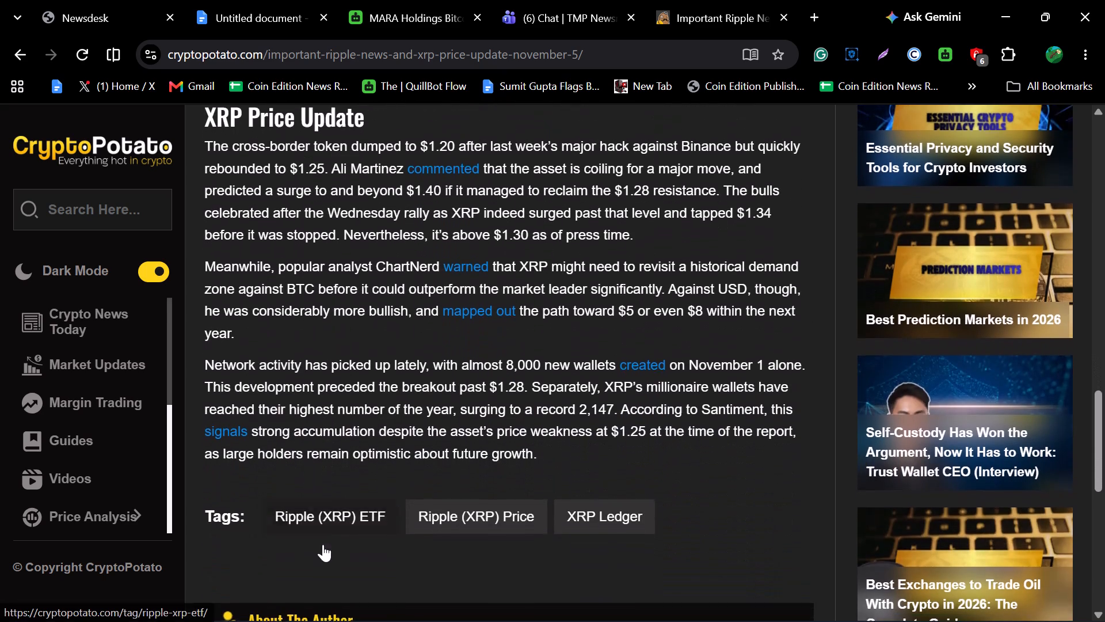
scroll(323, 544, "down", 1)
Copy the whole CryptoPotato article, from its headline through the closing paragraph on network activity and millionaire wallets.
left_click_drag(544, 448, 418, 276)
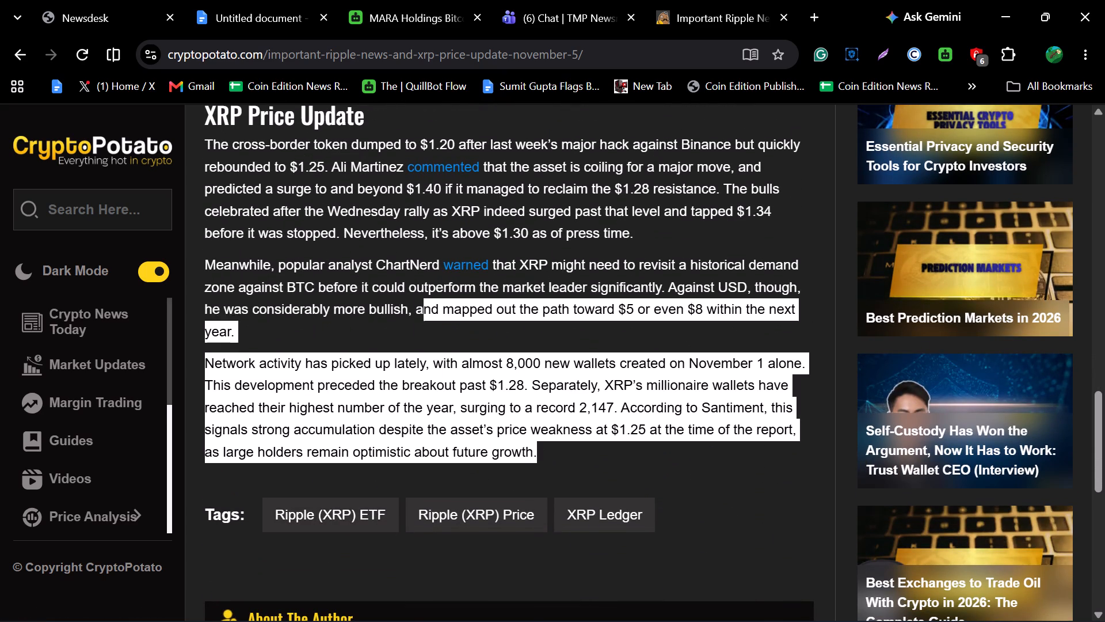
left_click_drag(418, 276, 382, 95)
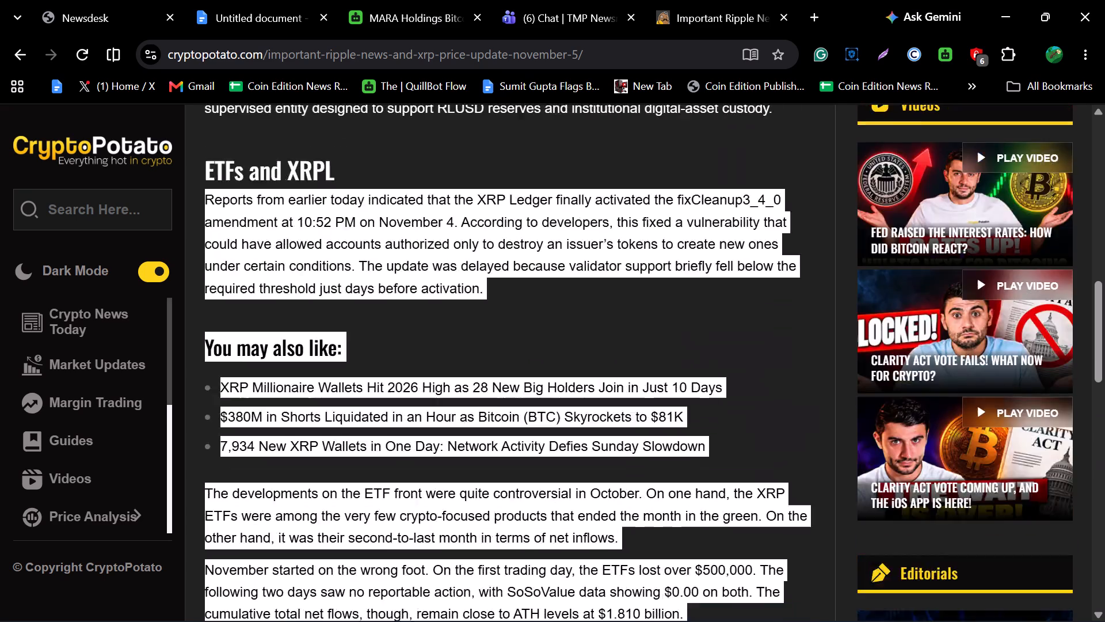
left_click_drag(382, 95, 212, 197)
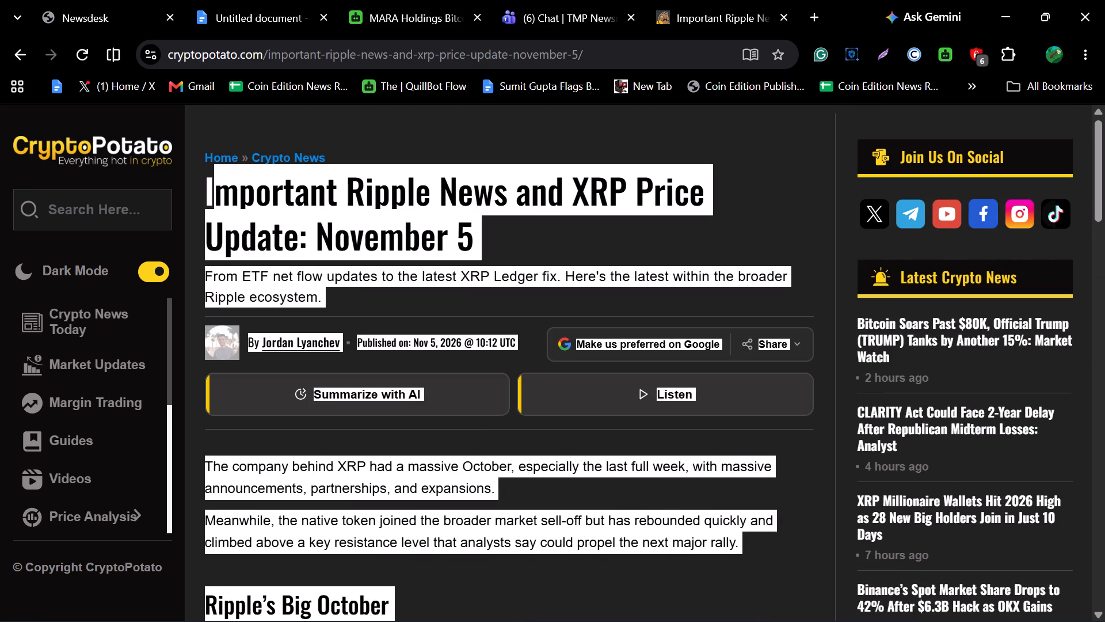
left_click_drag(212, 197, 204, 194)
key("ctrl+c")
key("ctrl+c")
key("ctrl+c")
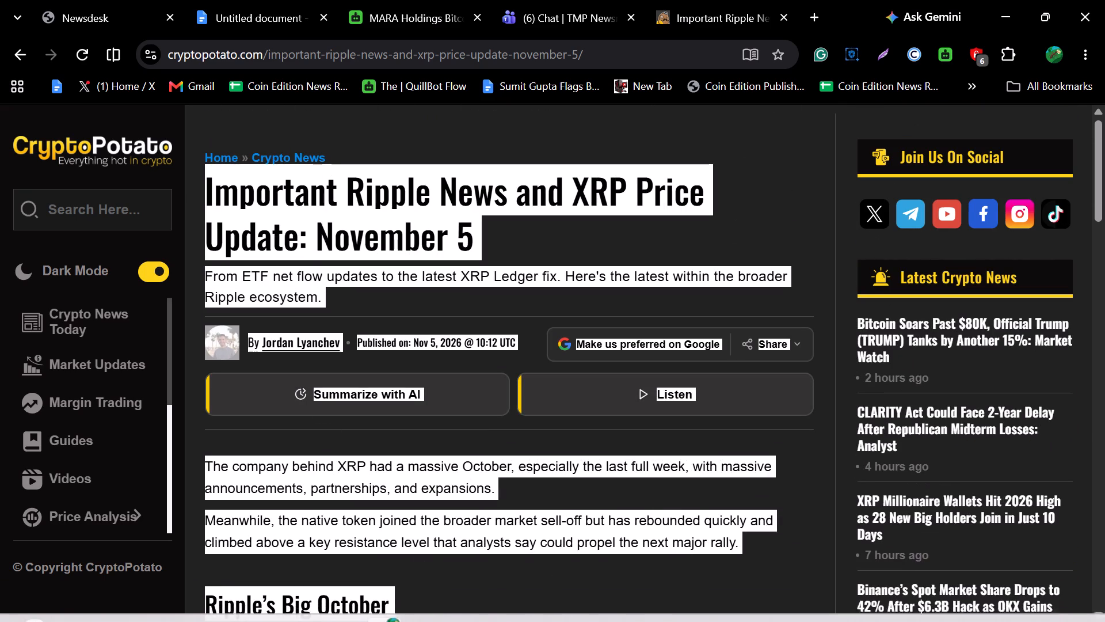
left_click(1052, 63)
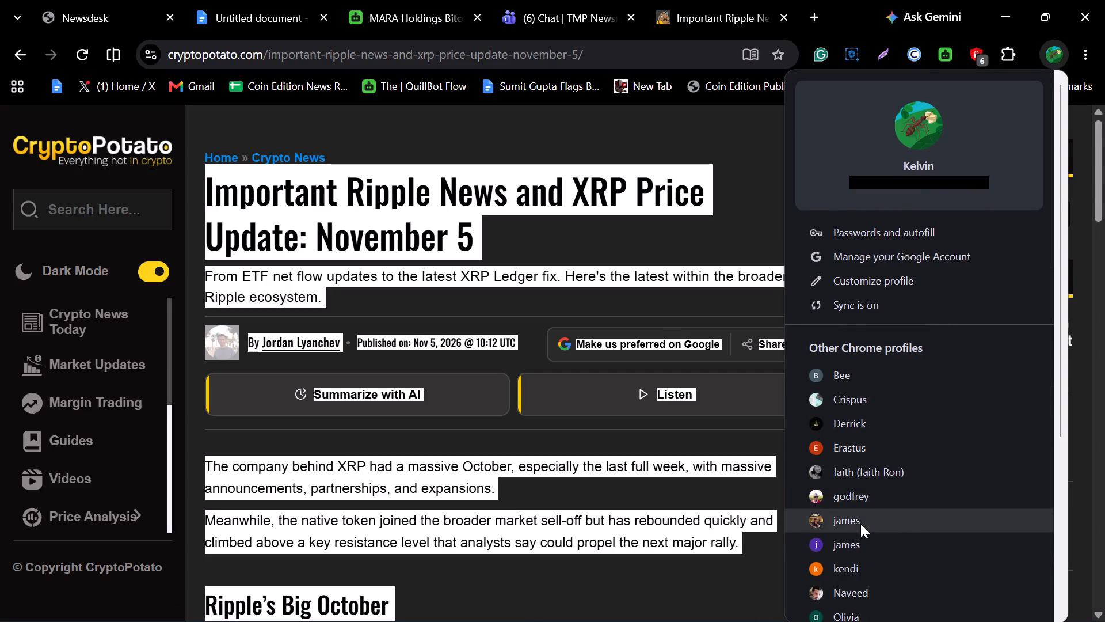
scroll(860, 524, "down", 3)
left_click(876, 411)
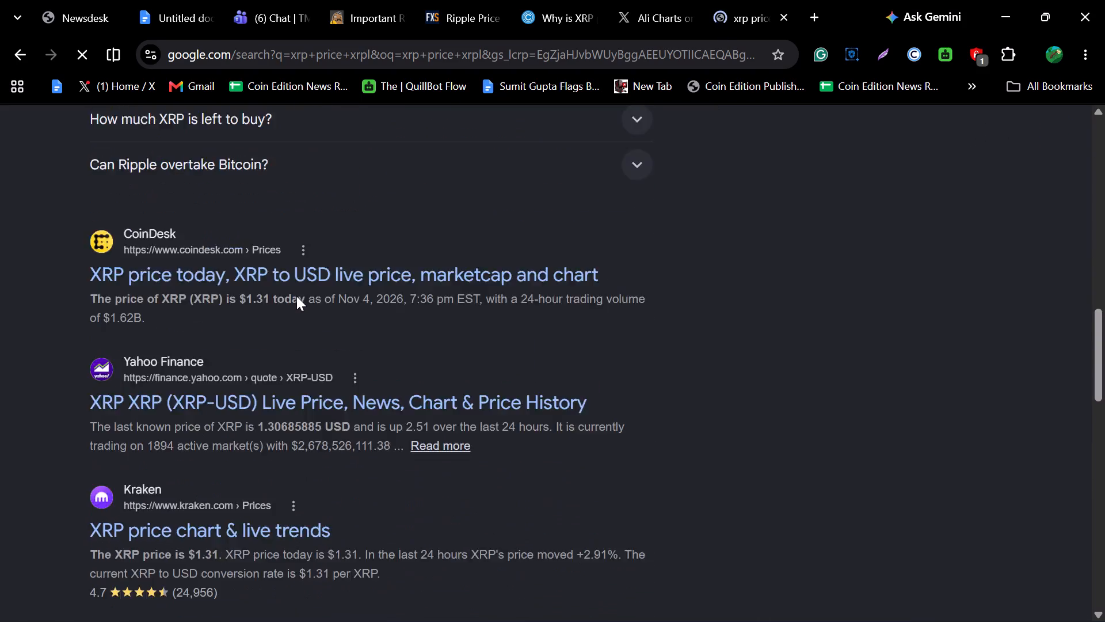
scroll(296, 296, "up", 5)
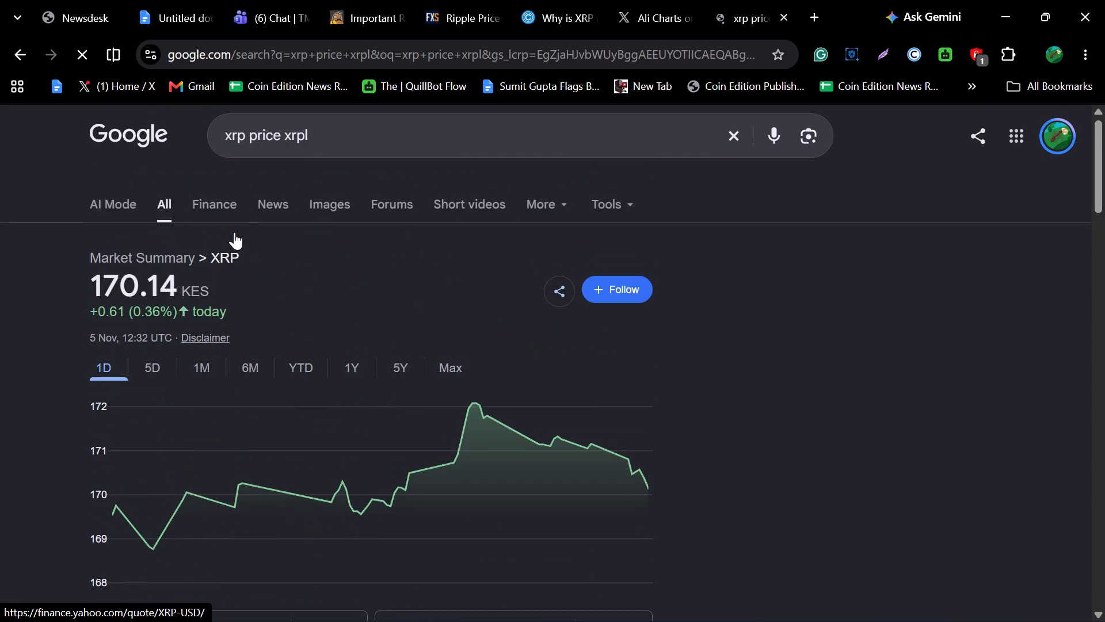
left_click(264, 203)
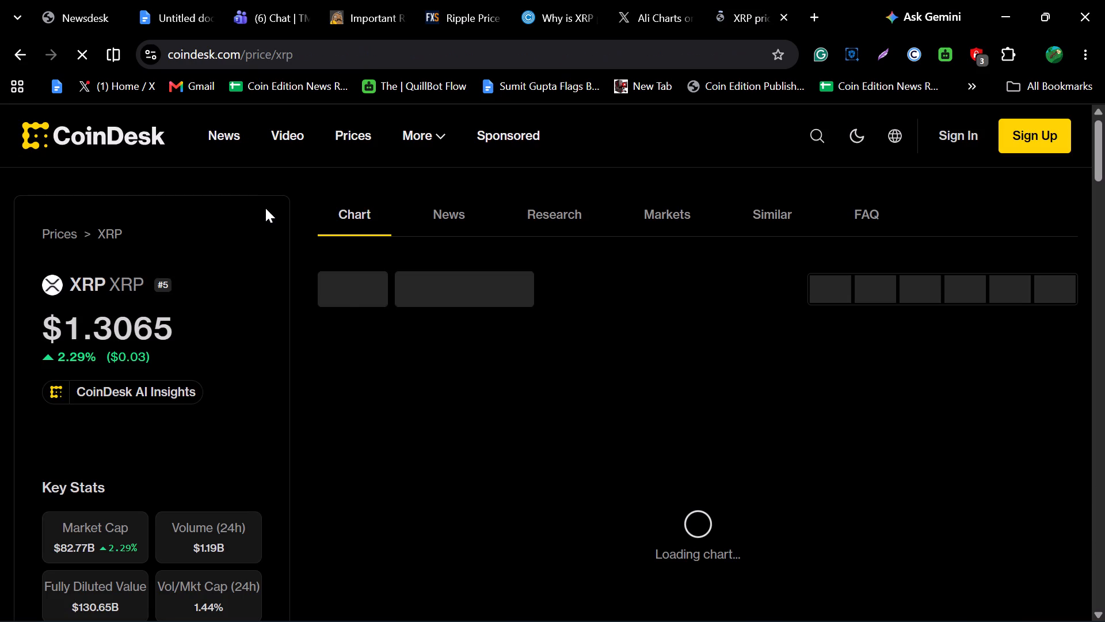
left_click(20, 51)
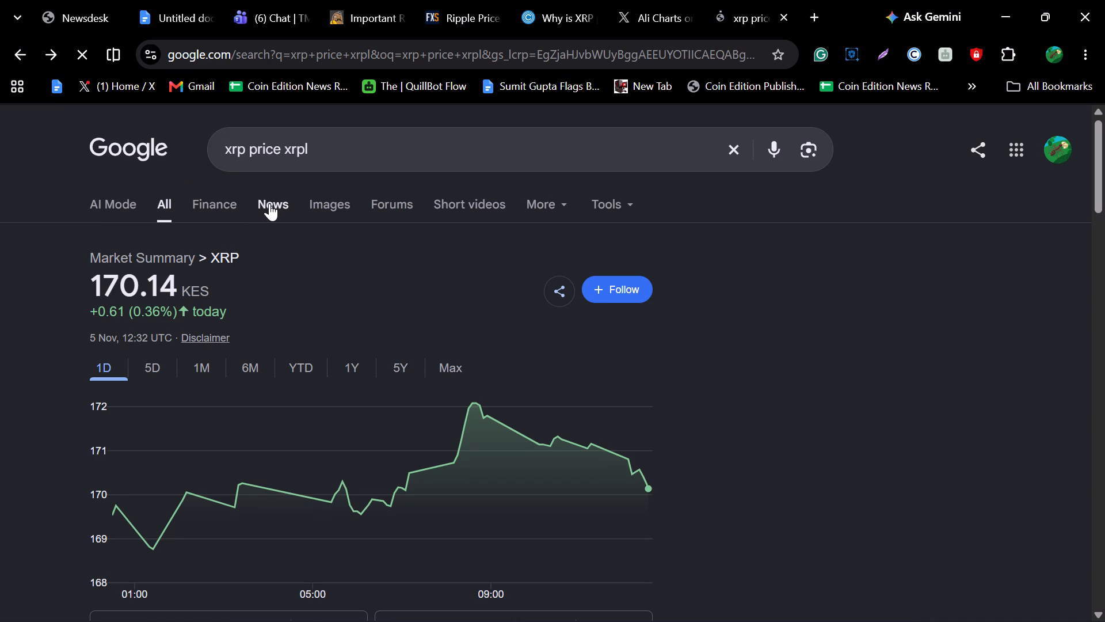
left_click(269, 203)
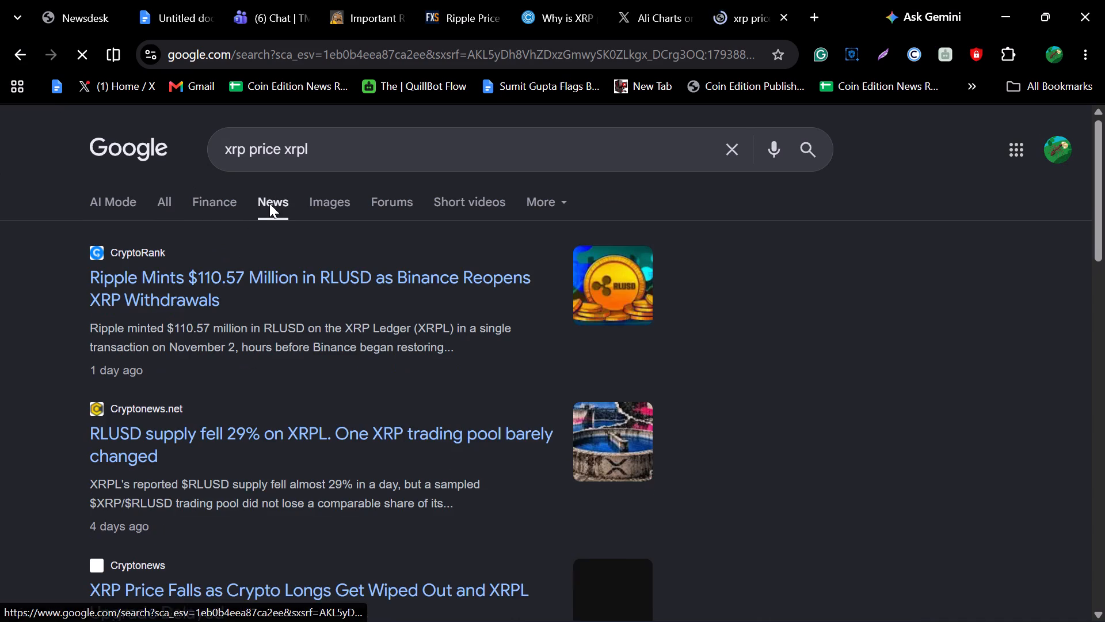
scroll(212, 341, "right", 1)
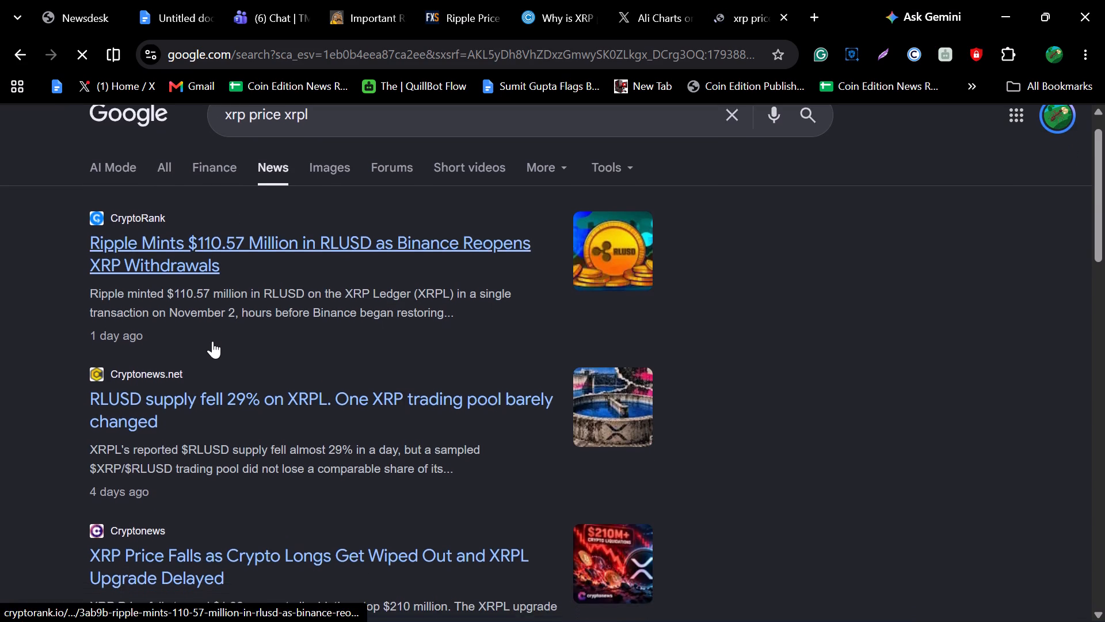
scroll(212, 341, "right", 1)
left_click(611, 197)
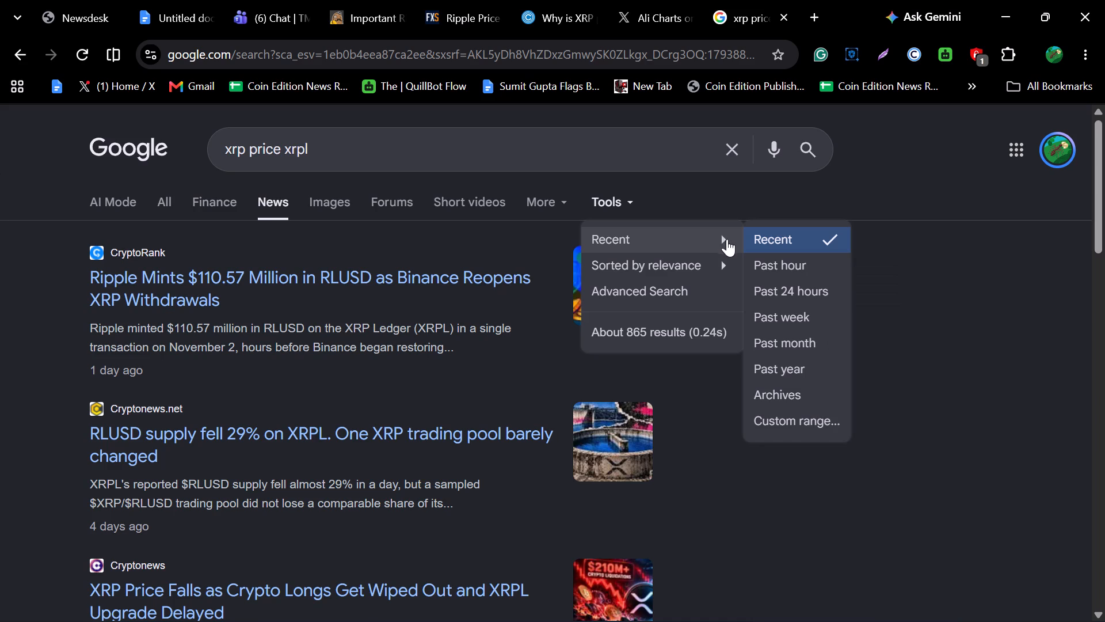
left_click(786, 288)
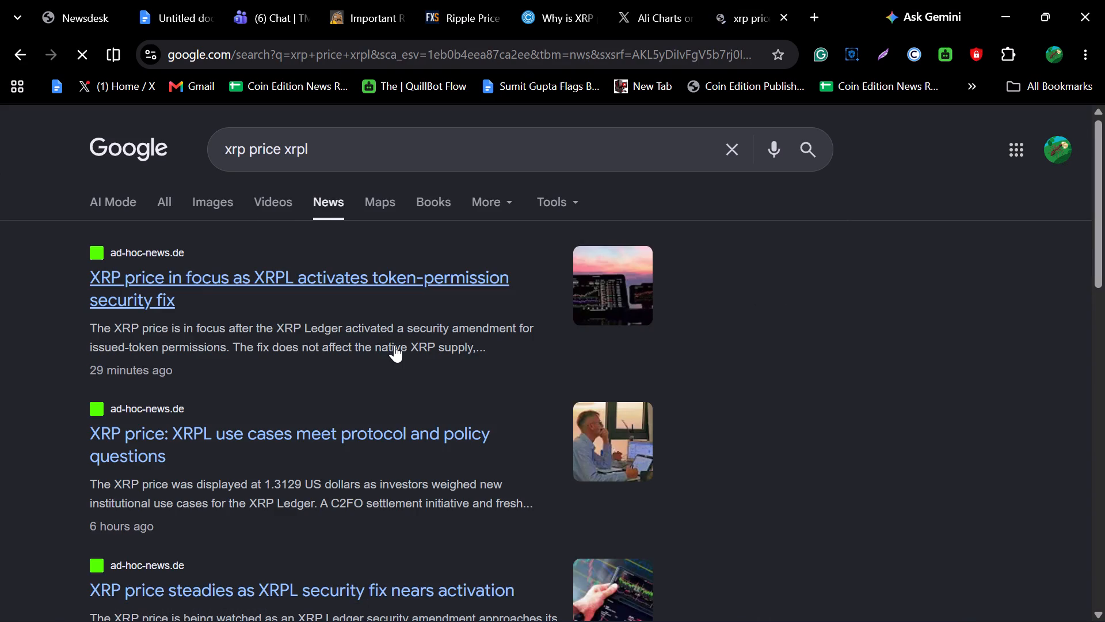
Look through the past-24-hour news results for further XRP price and XRP Ledger stories.
scroll(394, 345, "down", 3)
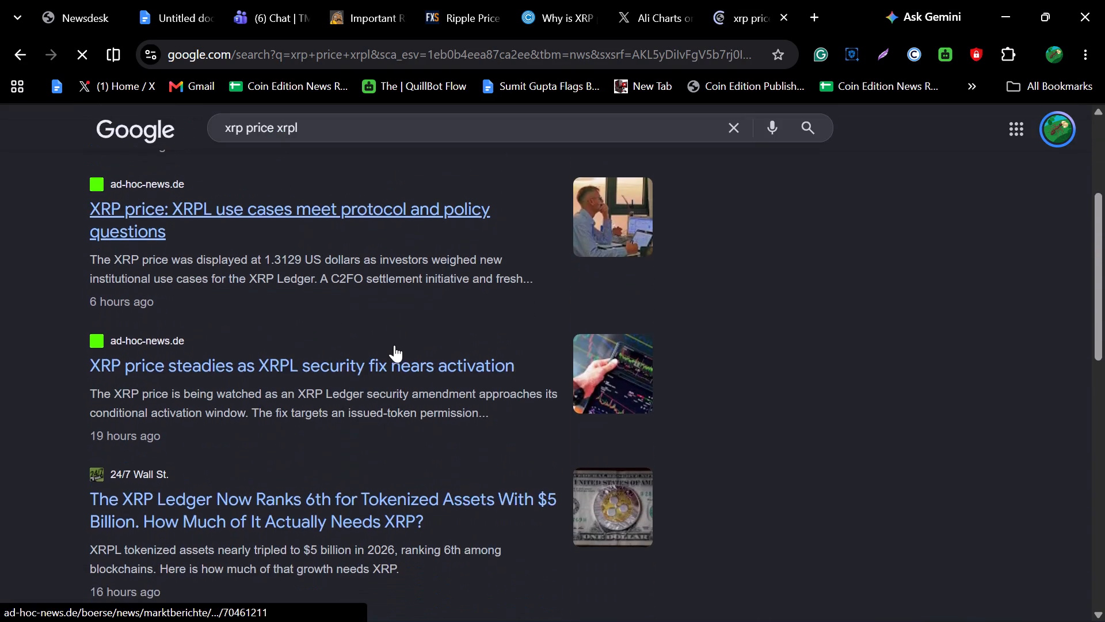
scroll(394, 345, "down", 3)
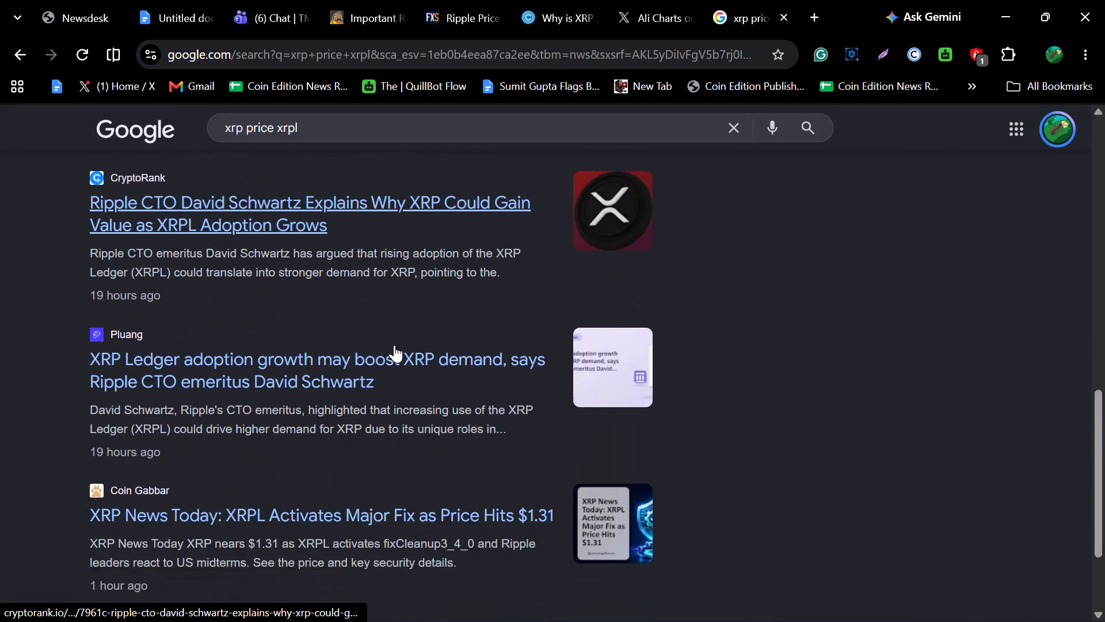
scroll(394, 345, "down", 1)
scroll(394, 345, "up", 4)
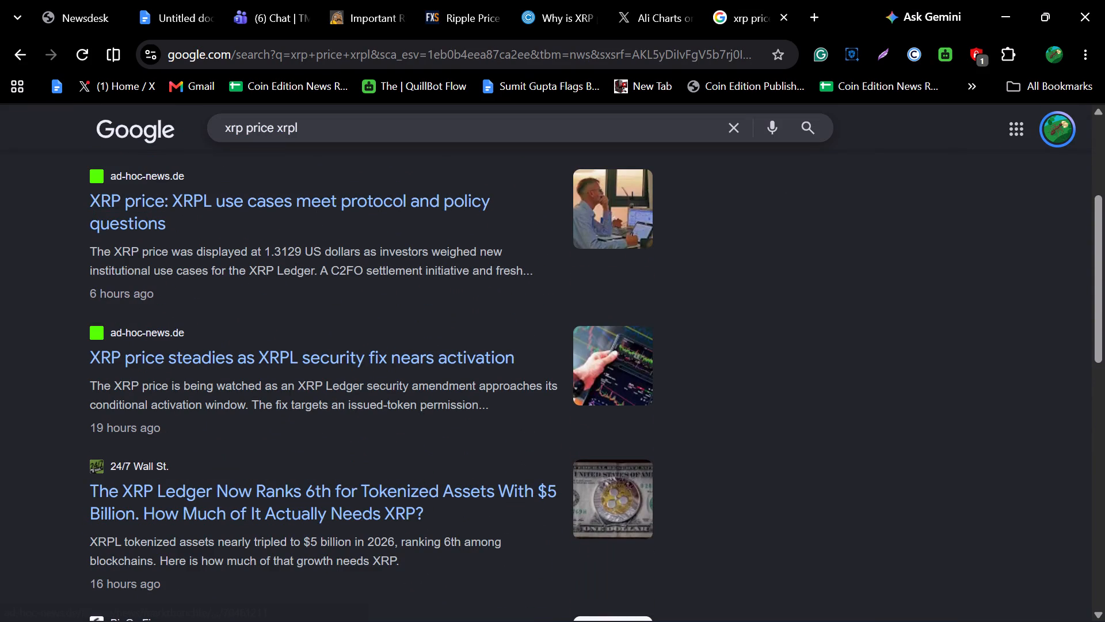
Copy the selected "Xrp ledger" and "XRP price" keywords from the untitled document and search news for them instead of "xrp price xrpl".
left_click_drag(277, 125, 230, 126)
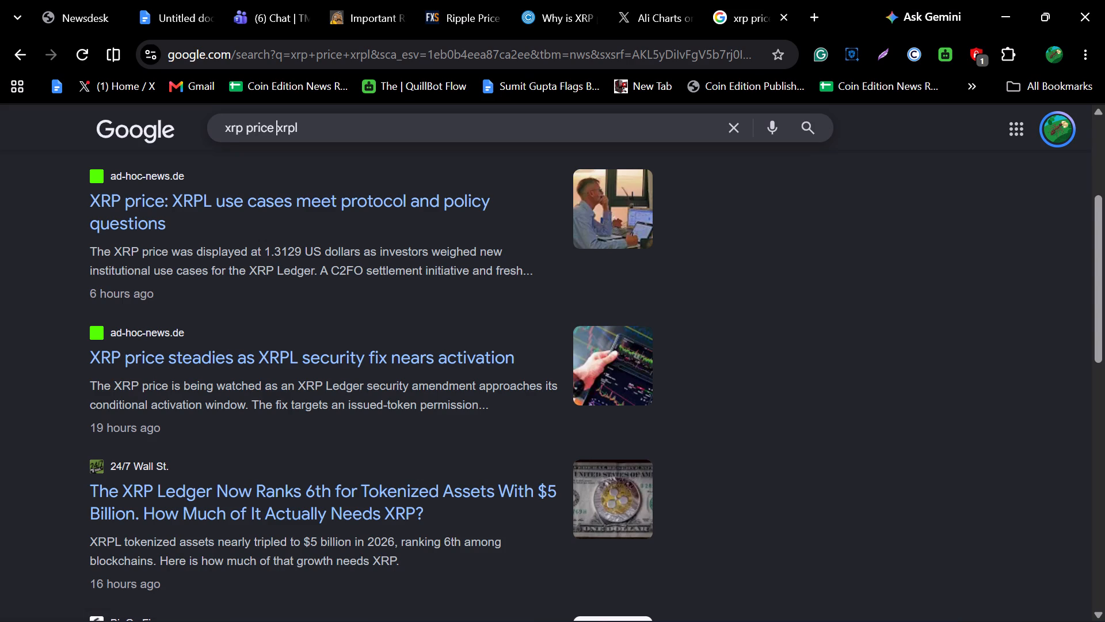
left_click_drag(230, 126, 223, 126)
left_click(171, 0)
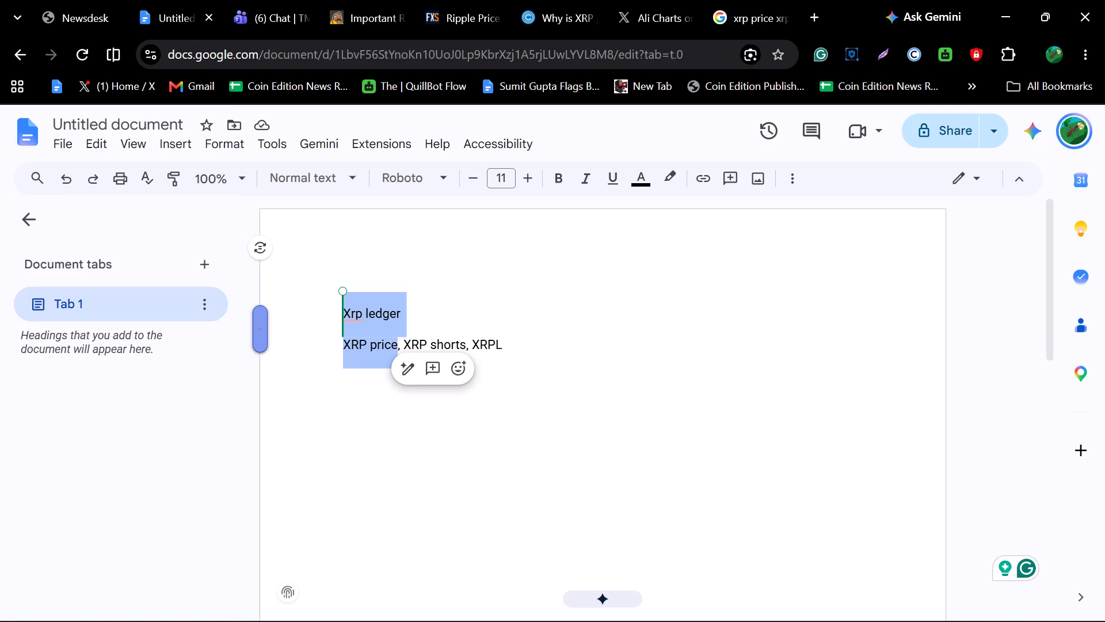
key("ctrl+c")
left_click(740, 12)
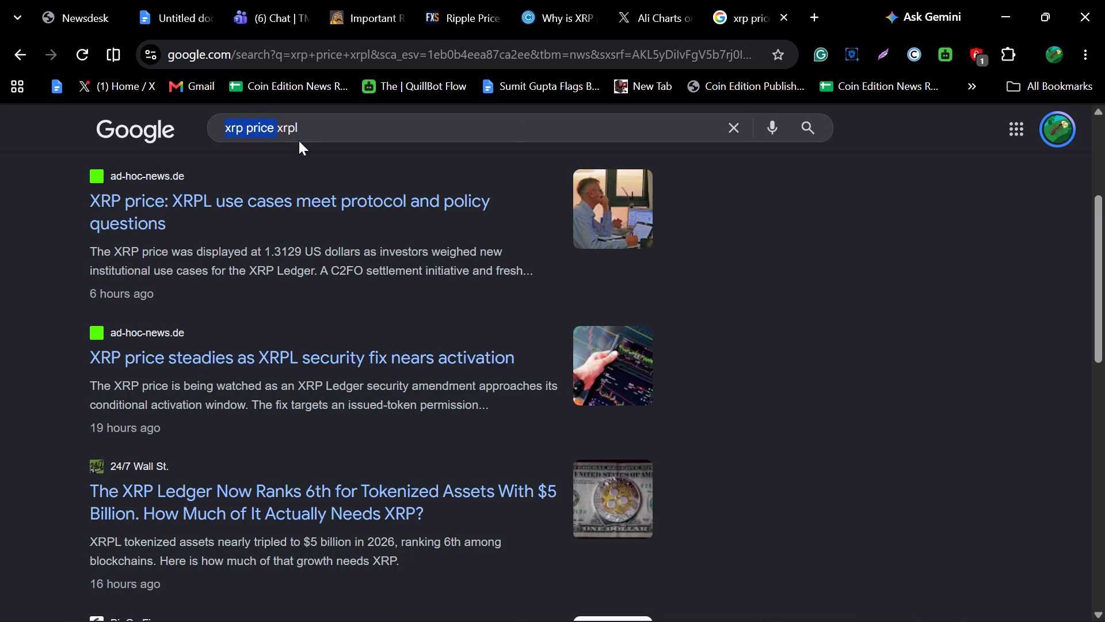
key("ctrl+a")
key("BackSpace")
key("ctrl+v")
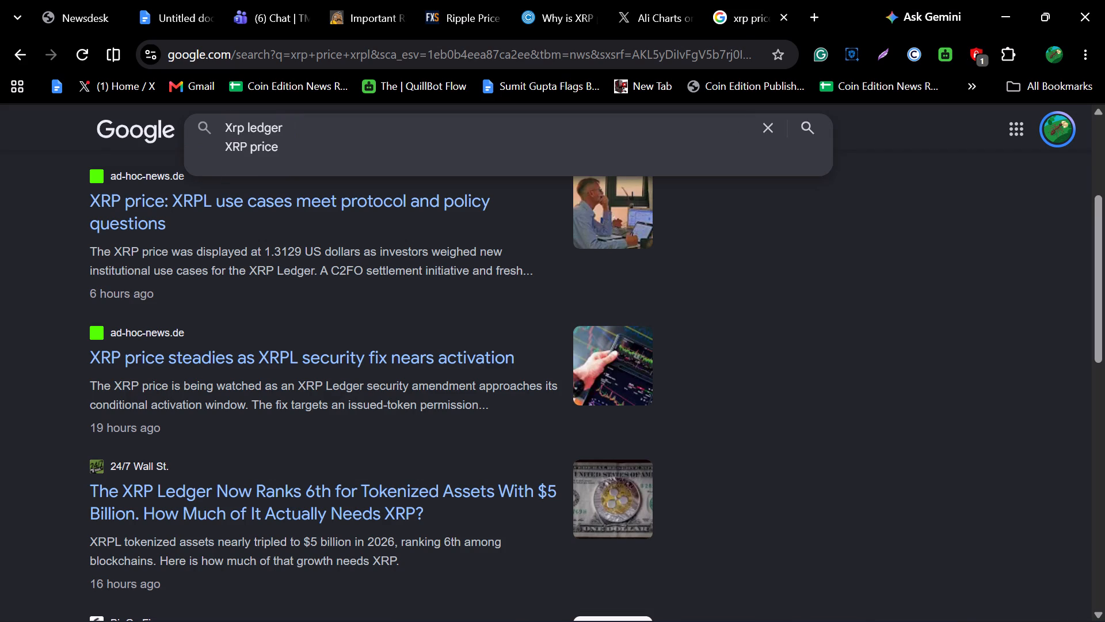
key("Return")
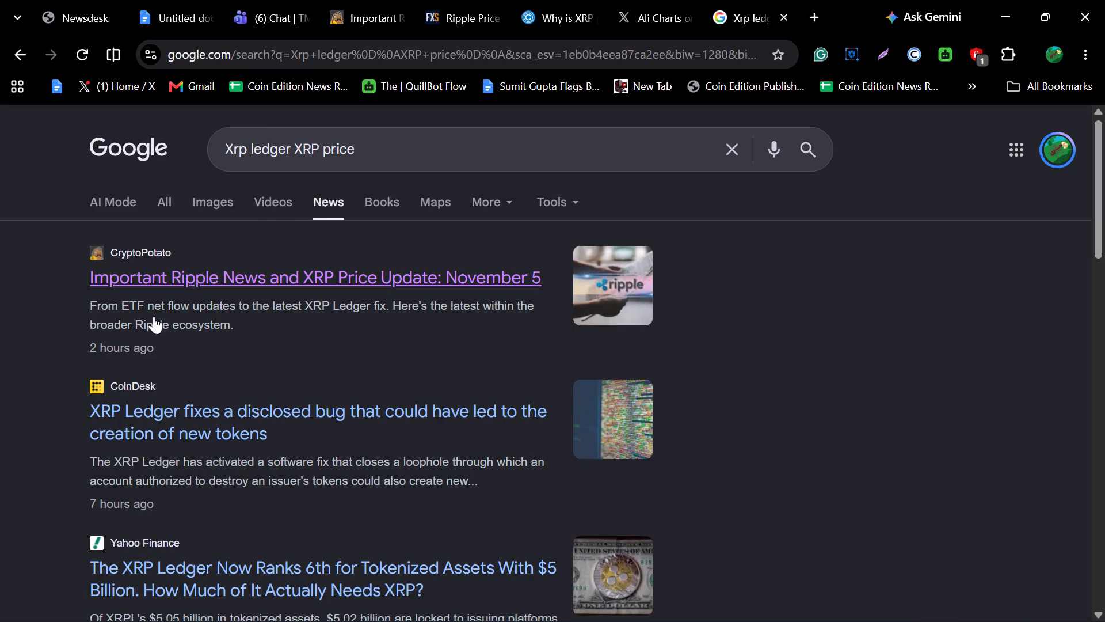
Read the CoinDesk article on the XRP Ledger fixing a disclosed bug, and return to the search results.
left_click(138, 412)
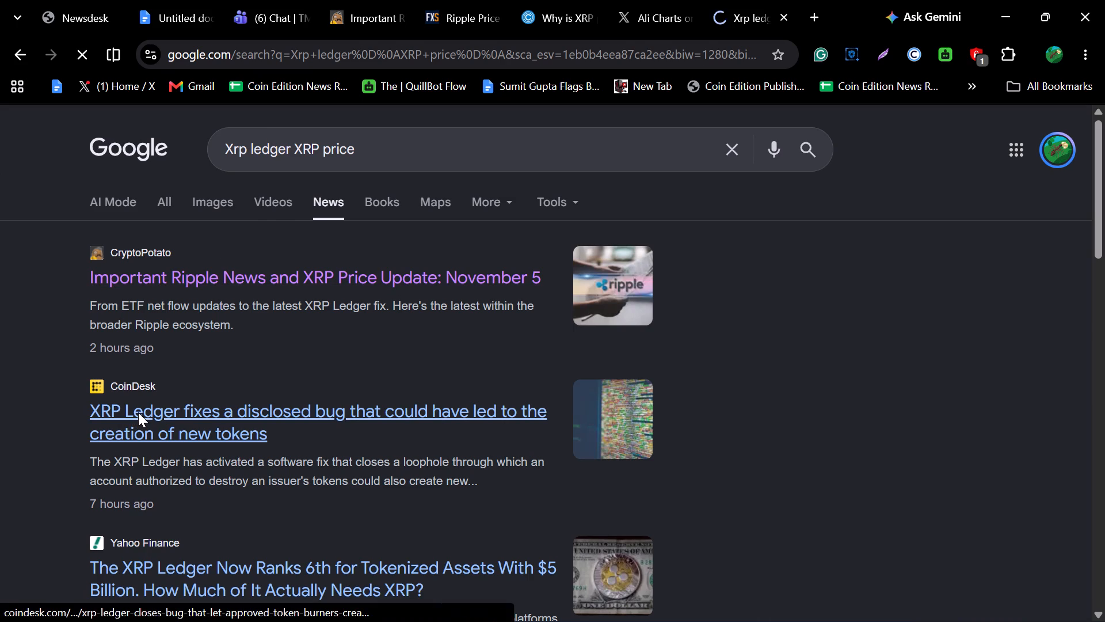
scroll(304, 355, "down", 1)
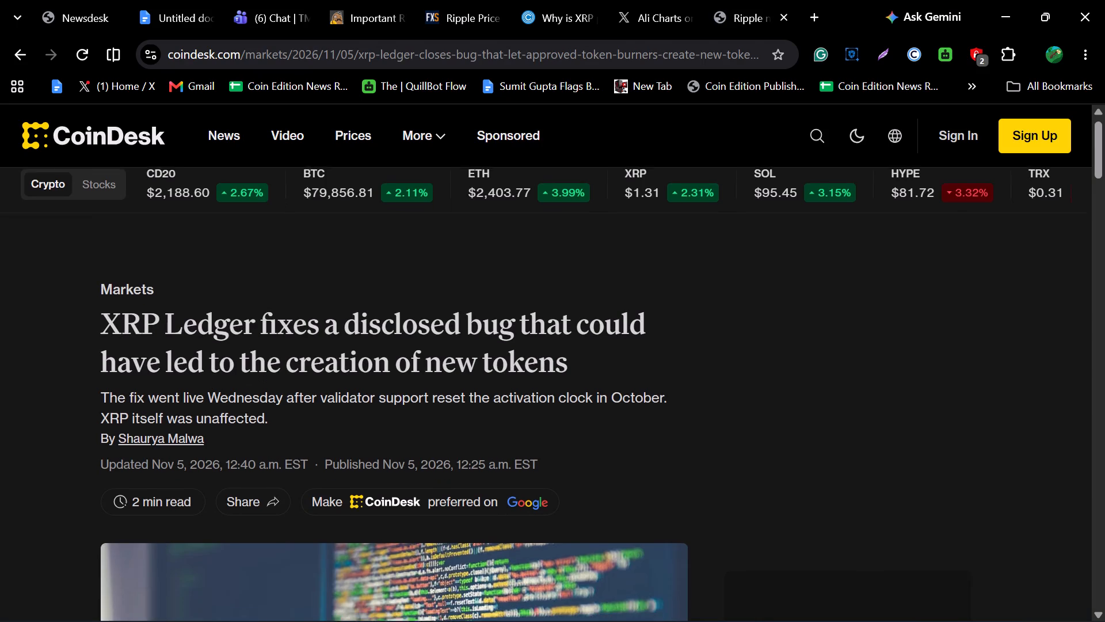
scroll(304, 355, "down", 5)
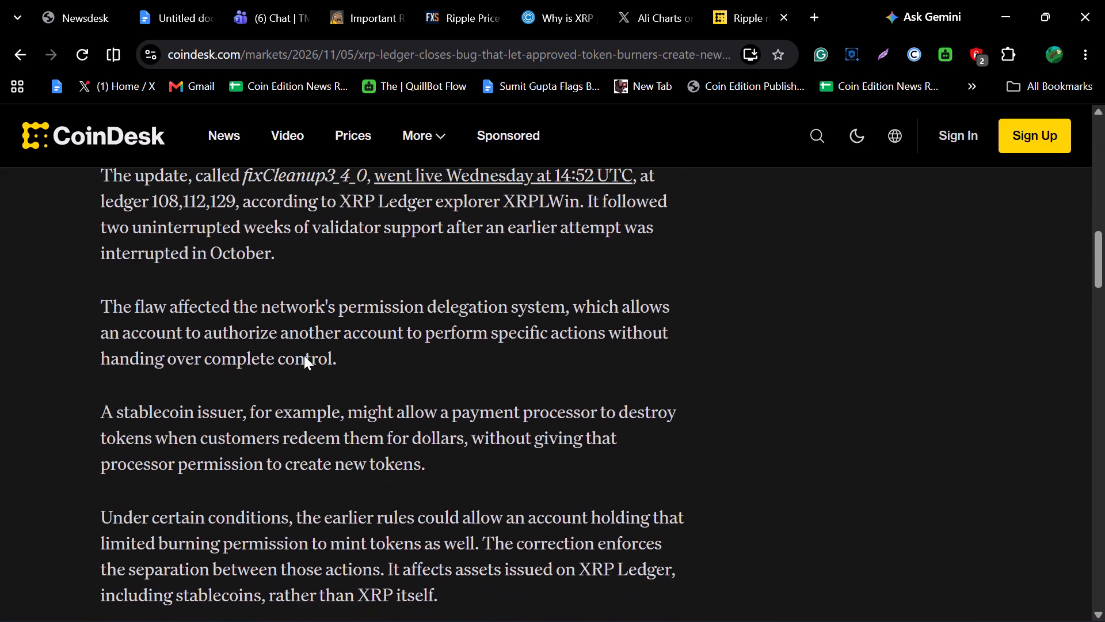
scroll(304, 355, "down", 3)
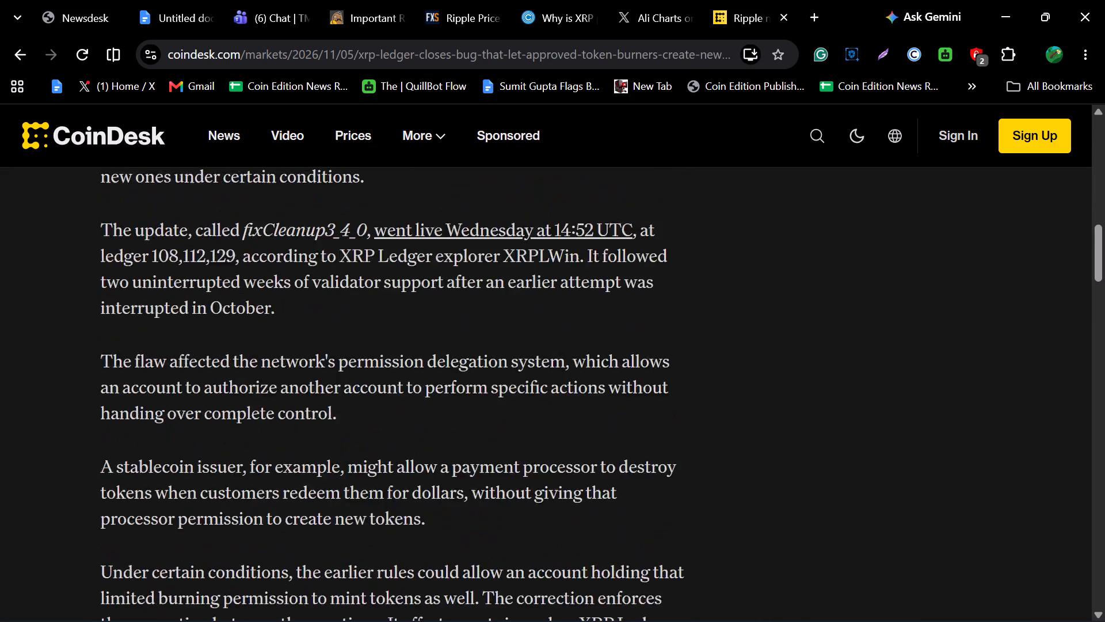
scroll(304, 355, "down", 2)
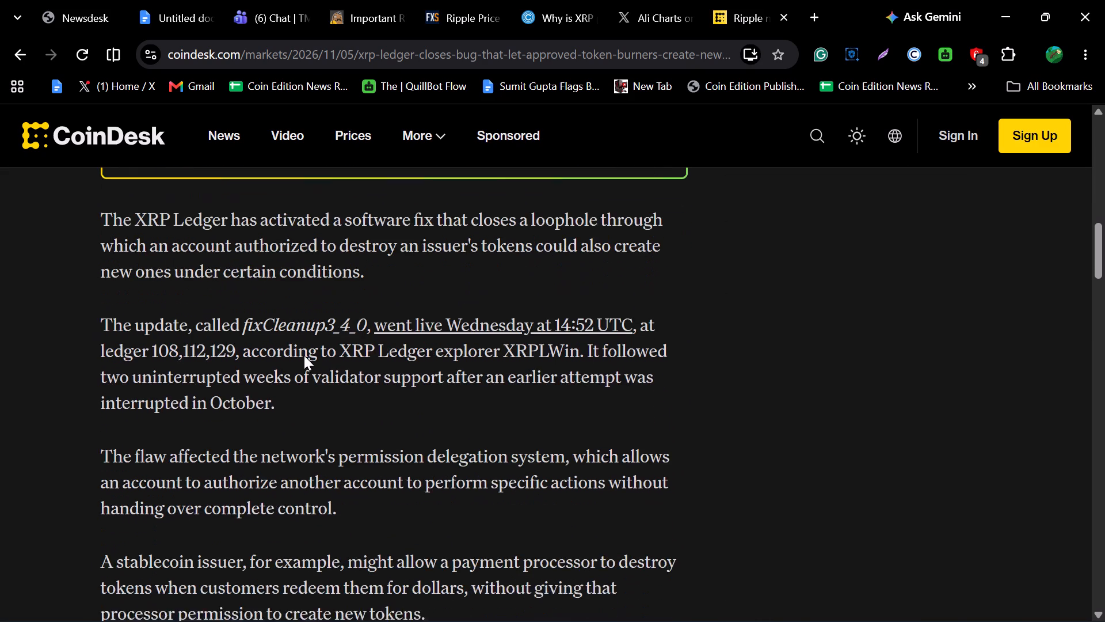
scroll(304, 355, "down", 2)
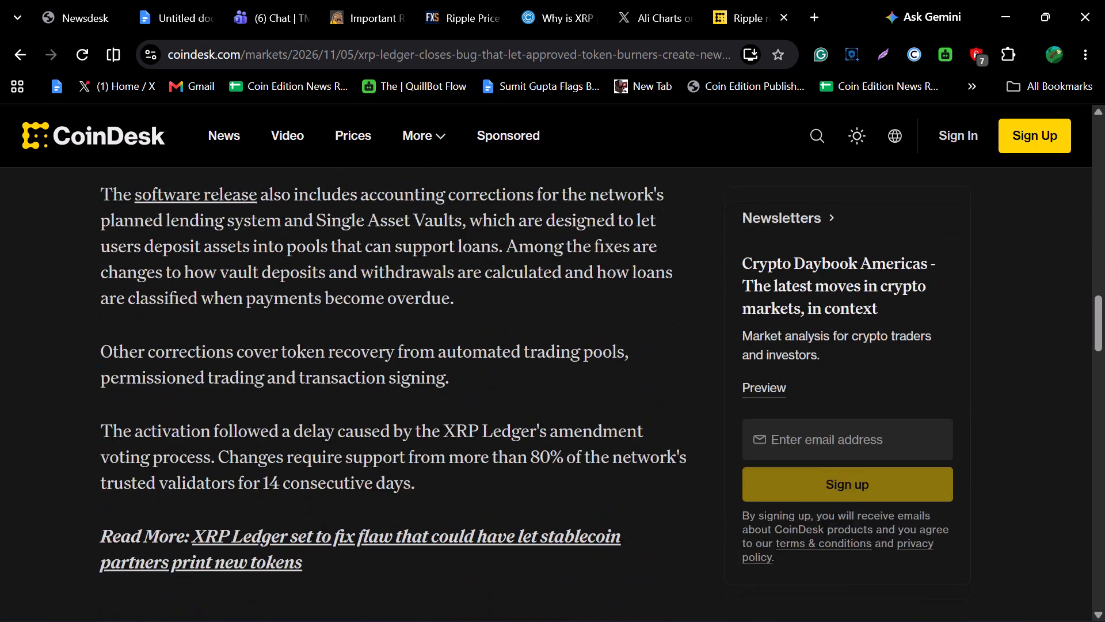
scroll(304, 355, "down", 2)
left_click(15, 58)
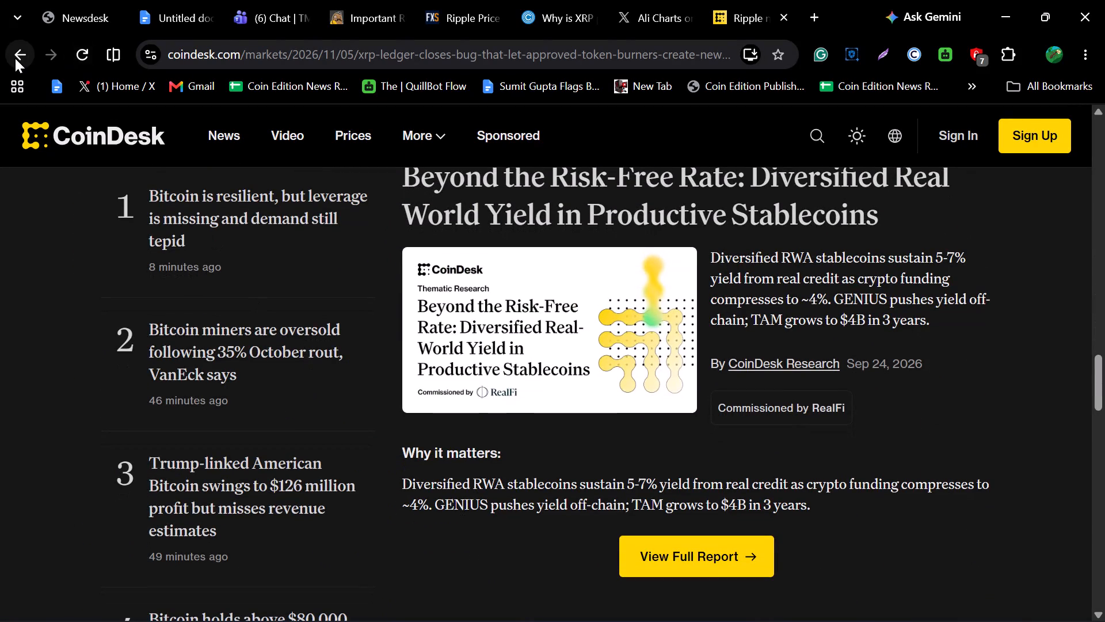
Look through the news results and shorten the search query to "Xrp ledger XRP".
scroll(234, 303, "down", 3)
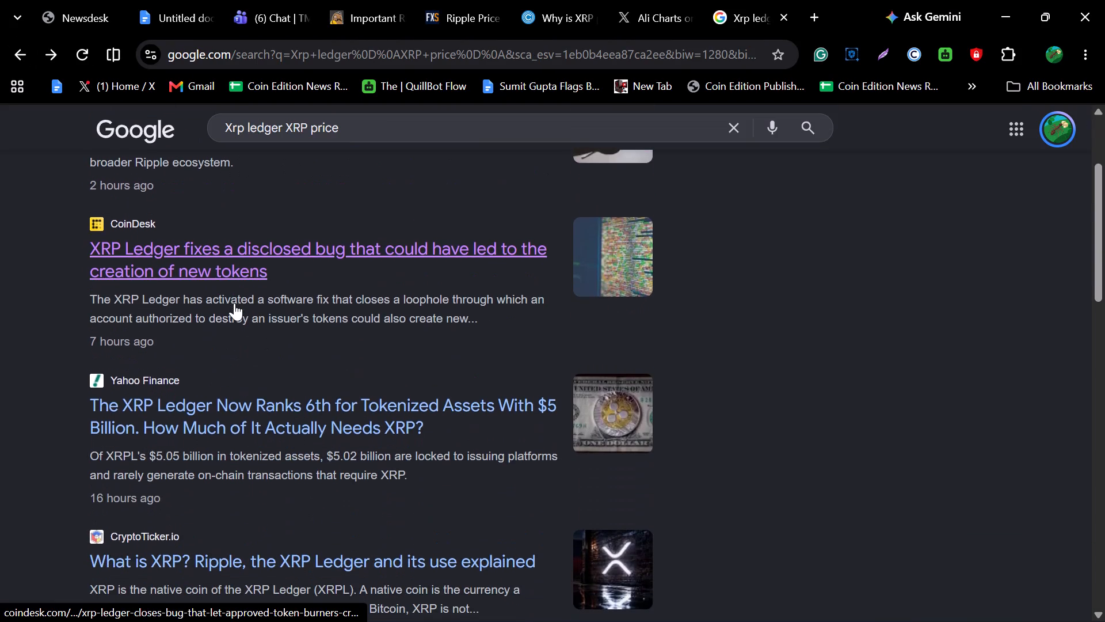
scroll(234, 303, "down", 5)
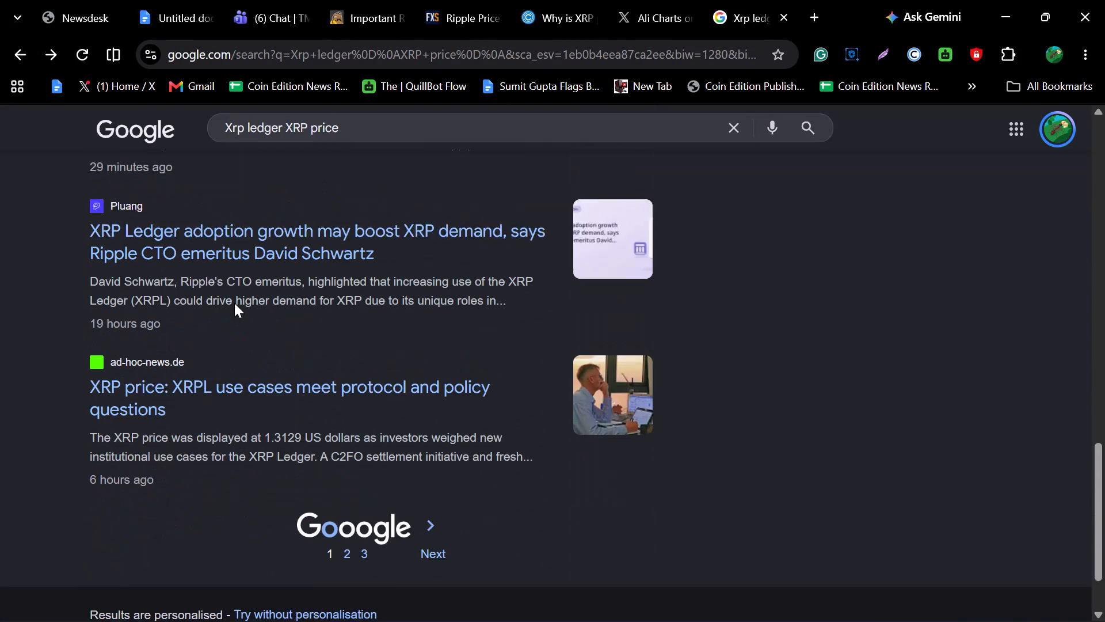
scroll(234, 303, "down", 1)
scroll(234, 303, "up", 9)
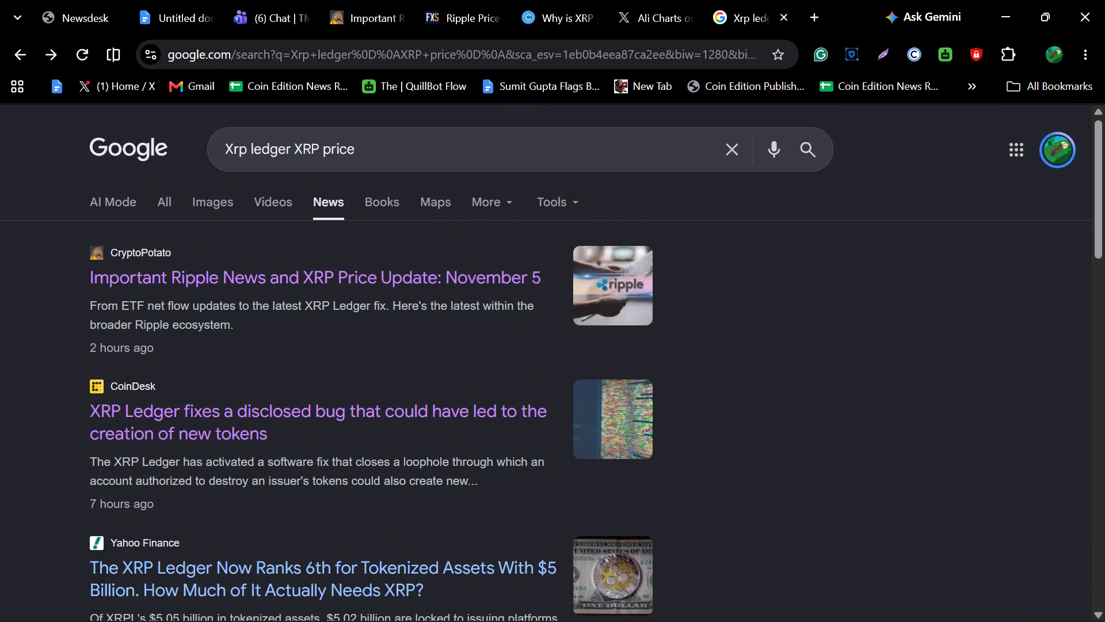
left_click_drag(320, 149, 367, 160)
key("BackSpace")
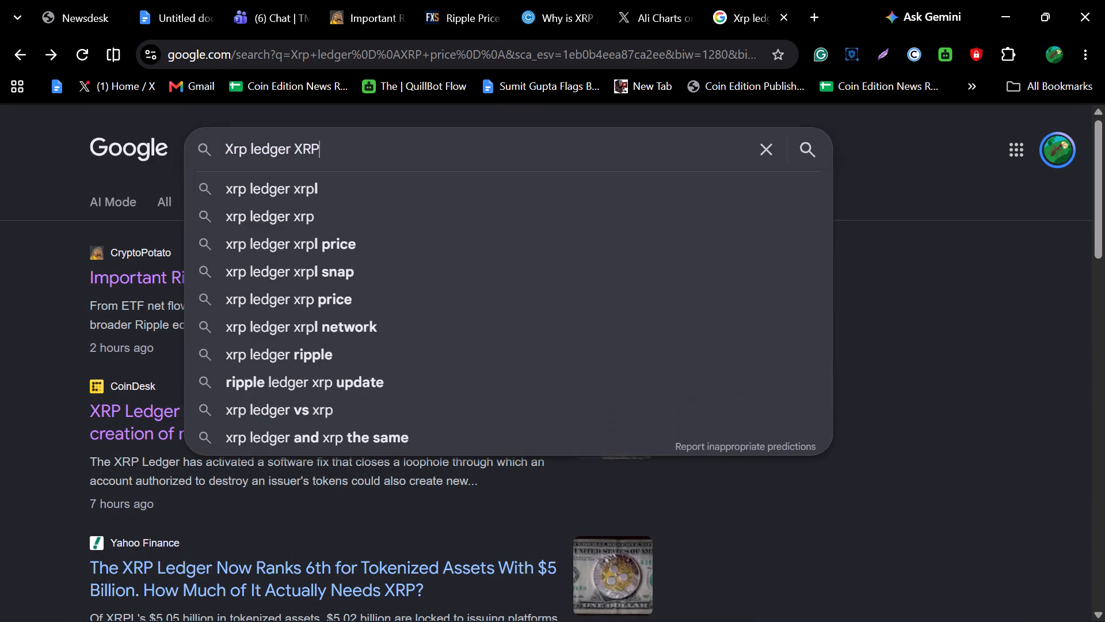
key("Return")
Open the crypto.news article "XRP Ledger fixes bug that could allow unauthorized token minting" from the results.
scroll(190, 329, "down", 1)
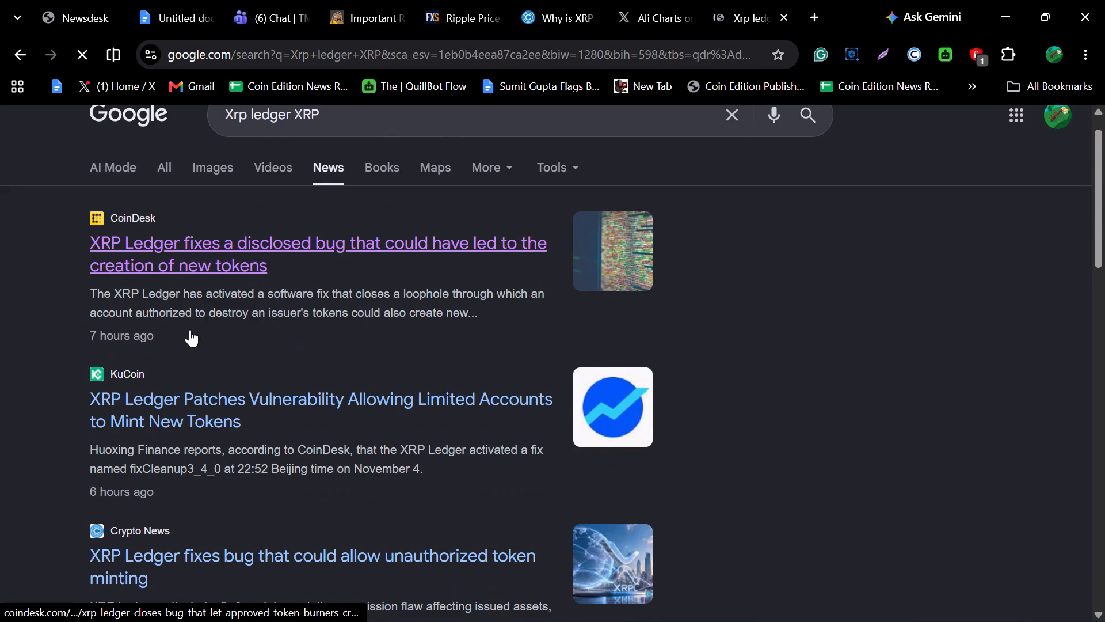
scroll(190, 329, "down", 1)
left_click(140, 545)
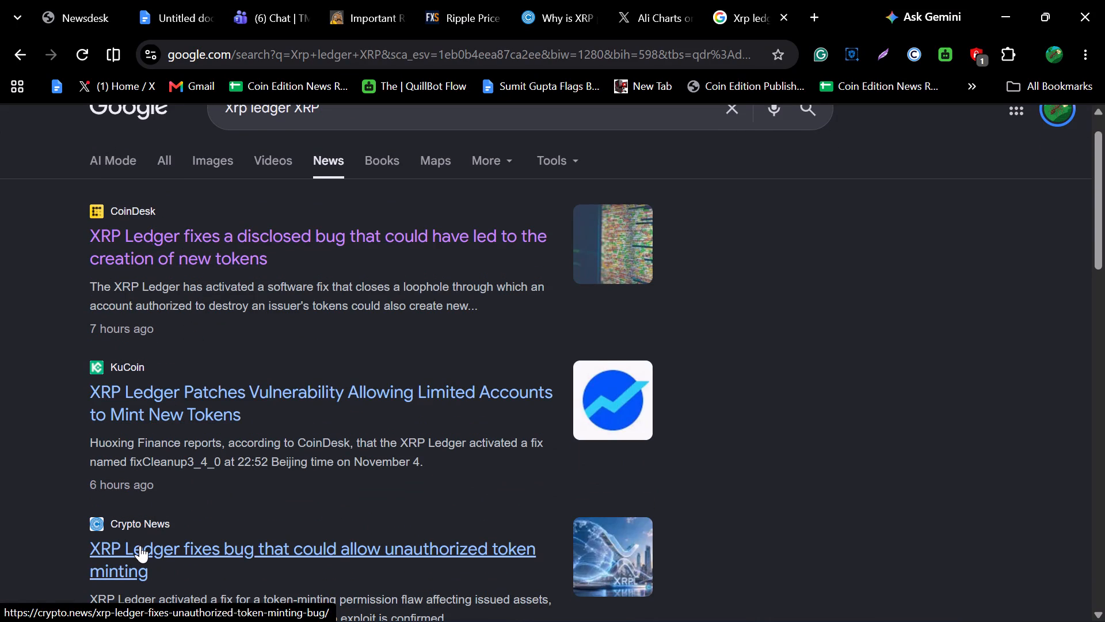
Read through the crypto.news article on the unauthorized token minting fix down to its final paragraph.
scroll(273, 418, "down", 1)
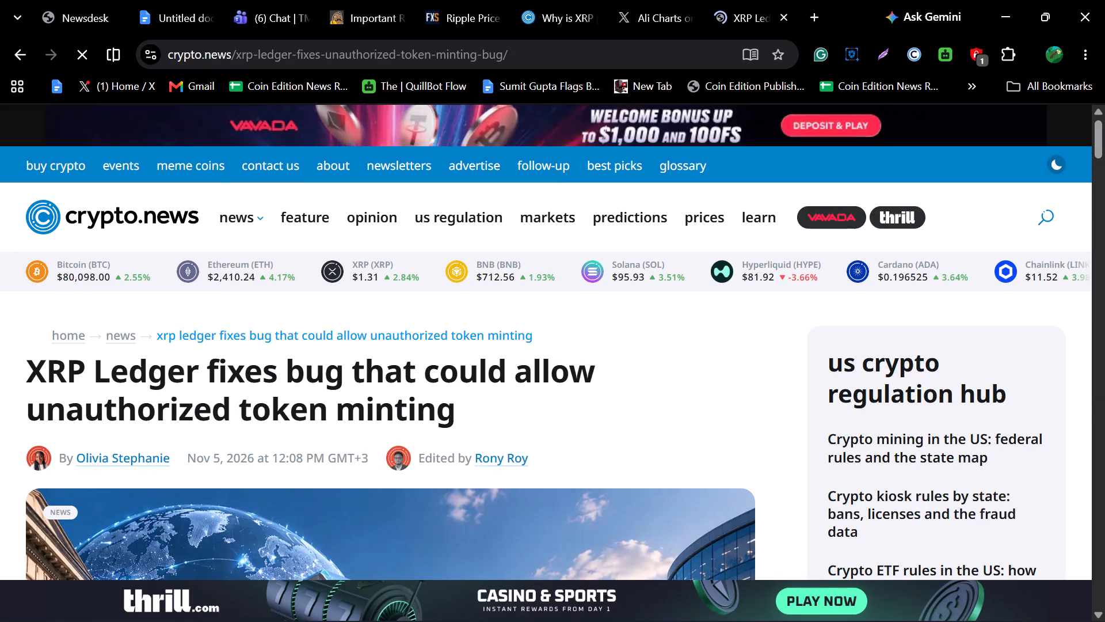
scroll(273, 418, "down", 5)
scroll(273, 418, "up", 2)
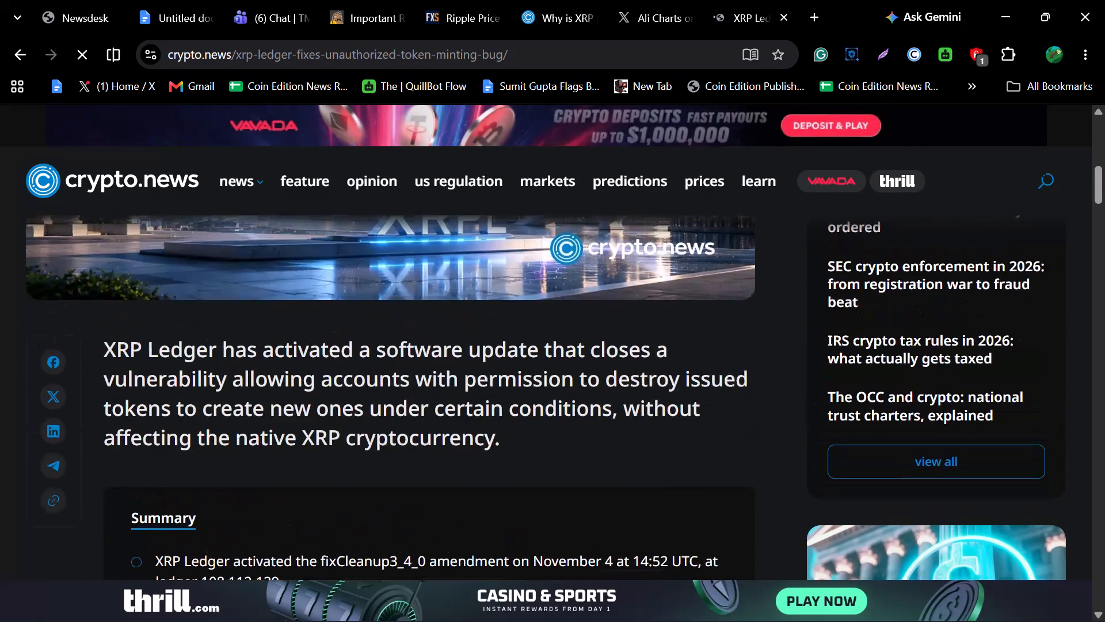
scroll(273, 418, "up", 4)
scroll(273, 418, "down", 5)
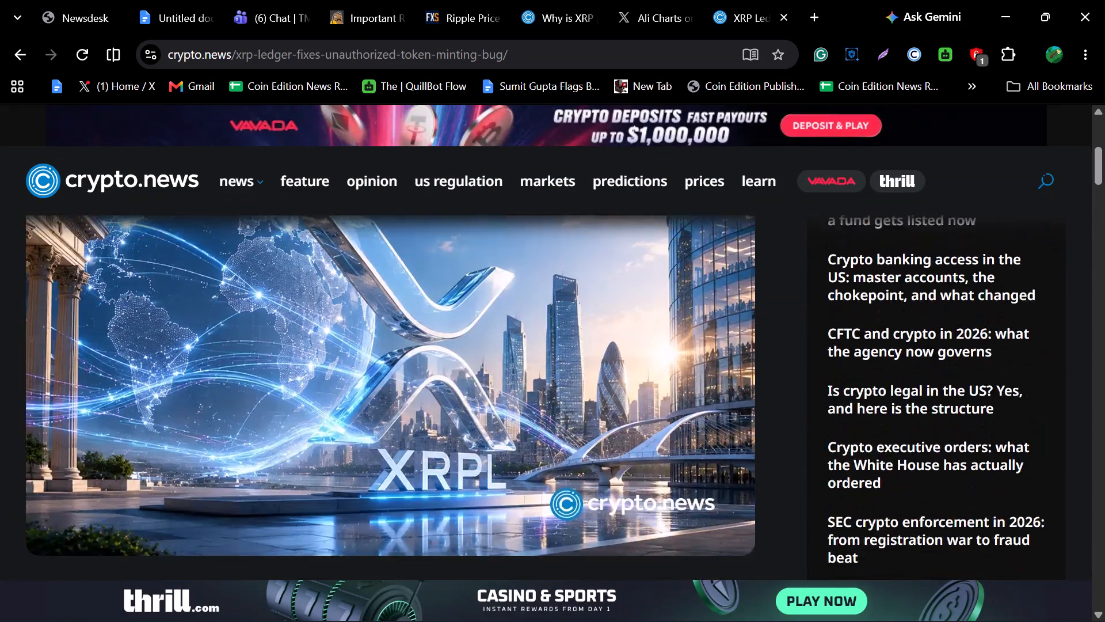
scroll(273, 418, "down", 7)
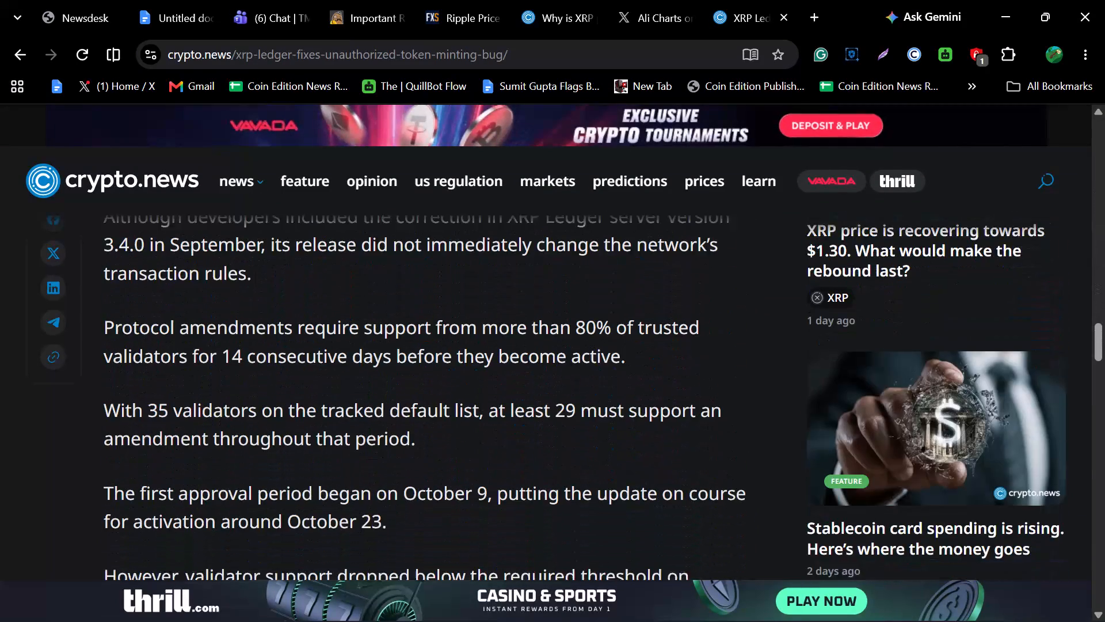
scroll(273, 418, "down", 3)
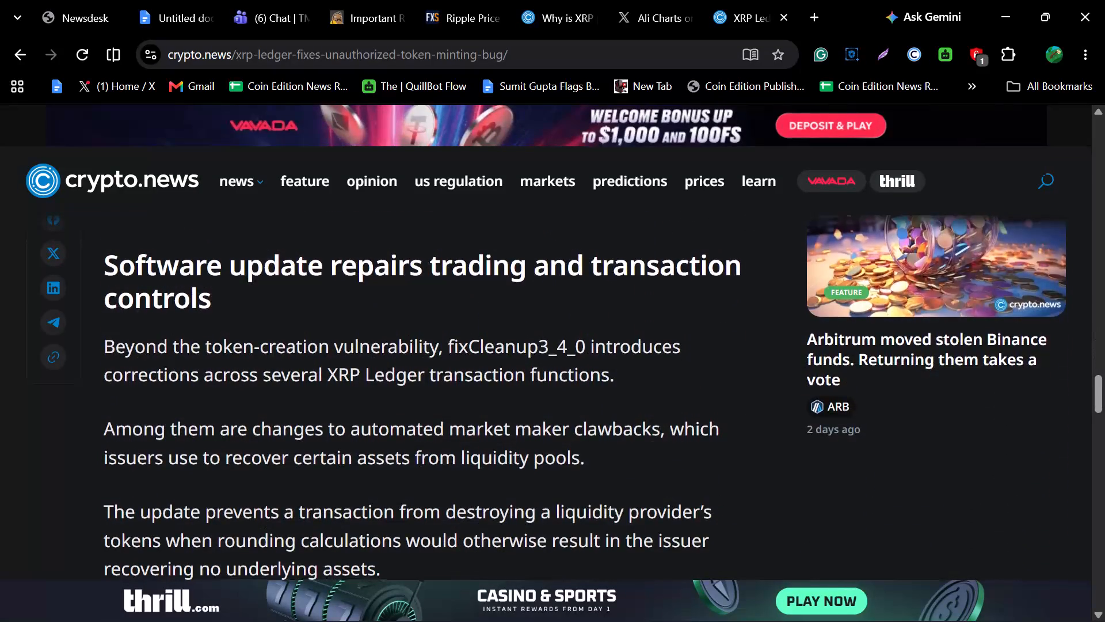
scroll(273, 418, "down", 3)
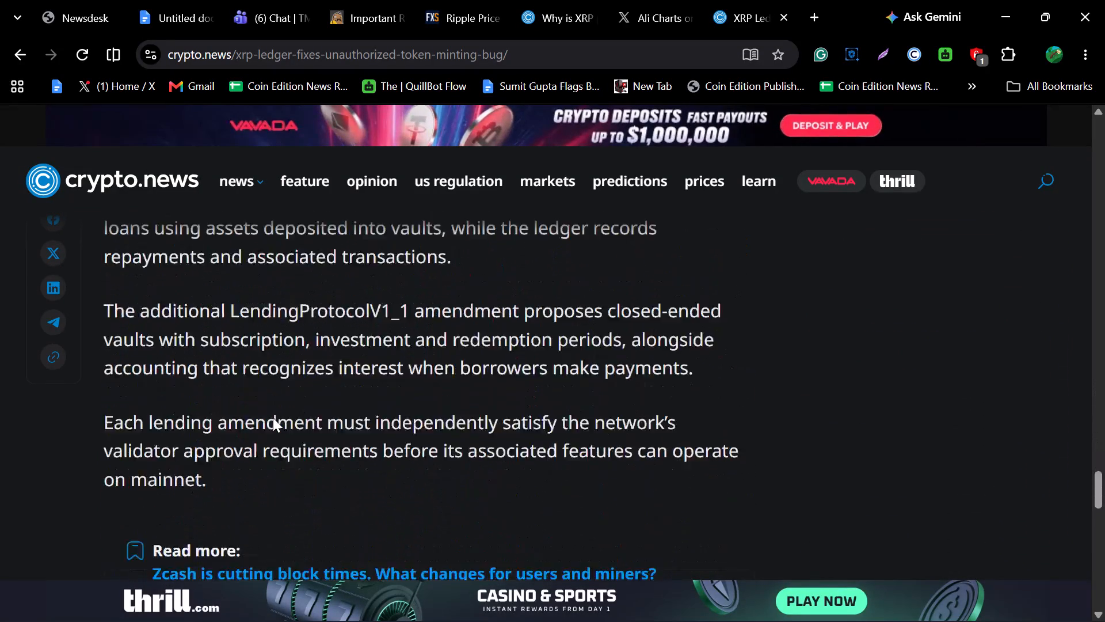
scroll(273, 418, "down", 3)
scroll(273, 418, "up", 1)
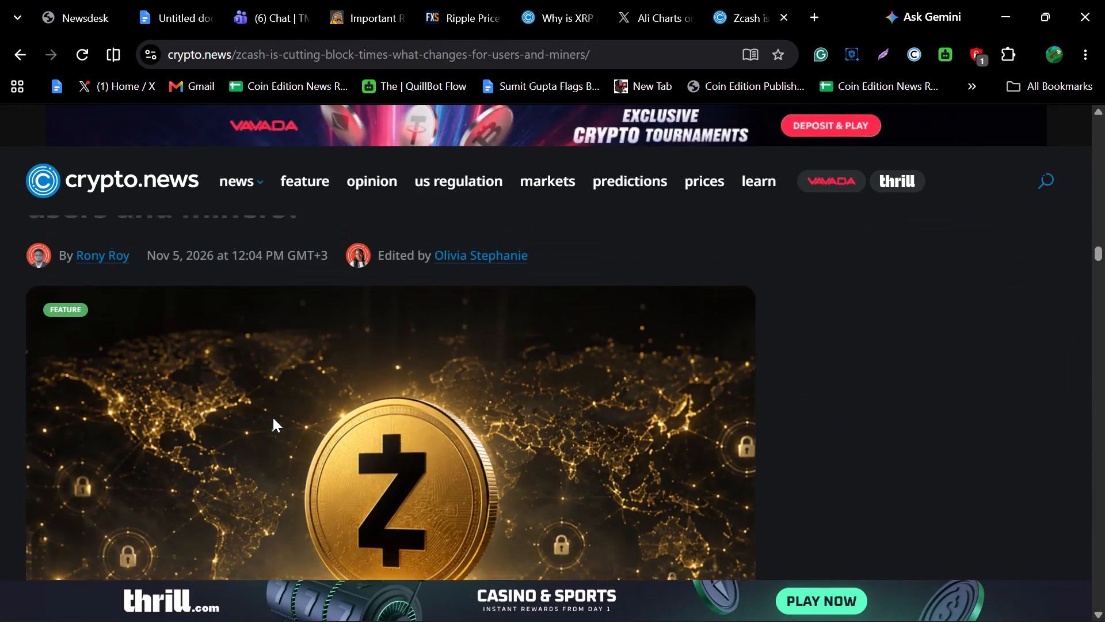
scroll(273, 418, "up", 3)
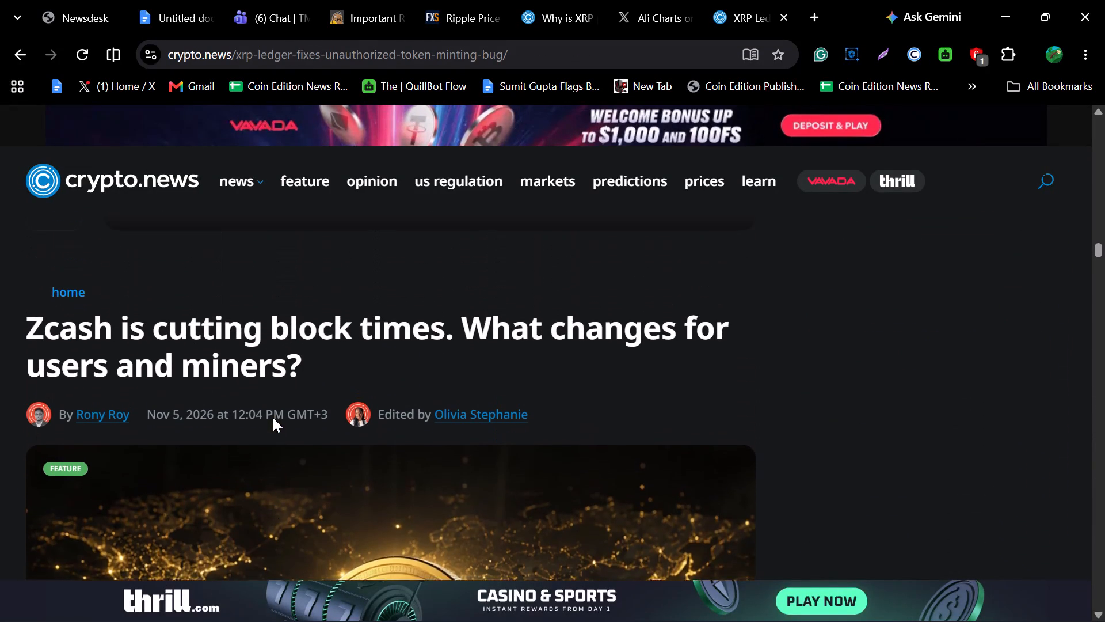
scroll(273, 418, "up", 5)
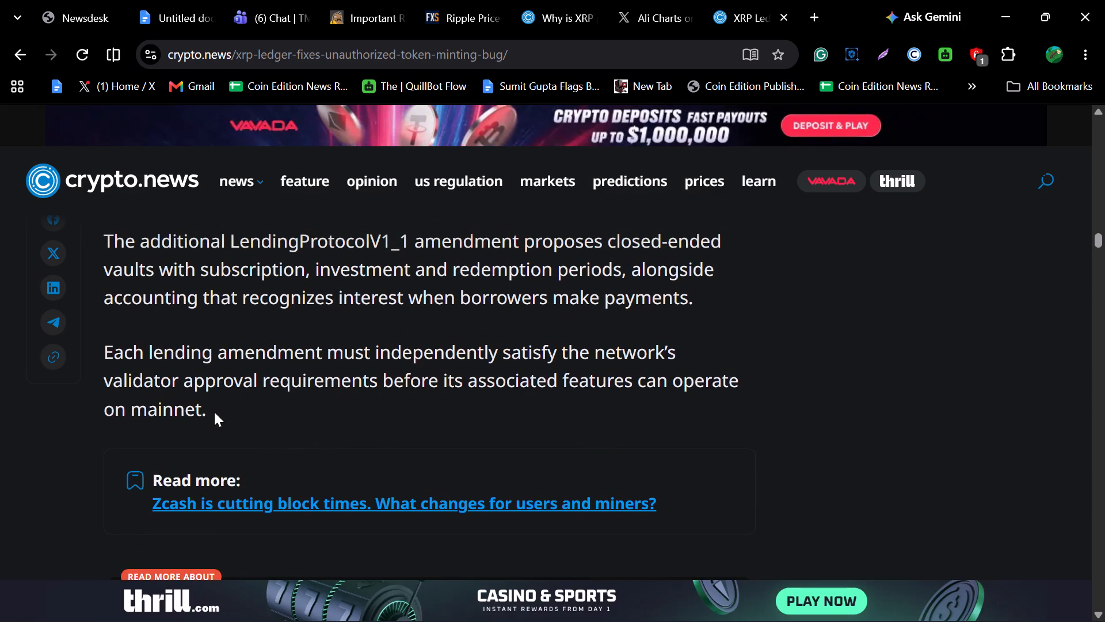
left_click_drag(214, 412, 212, 75)
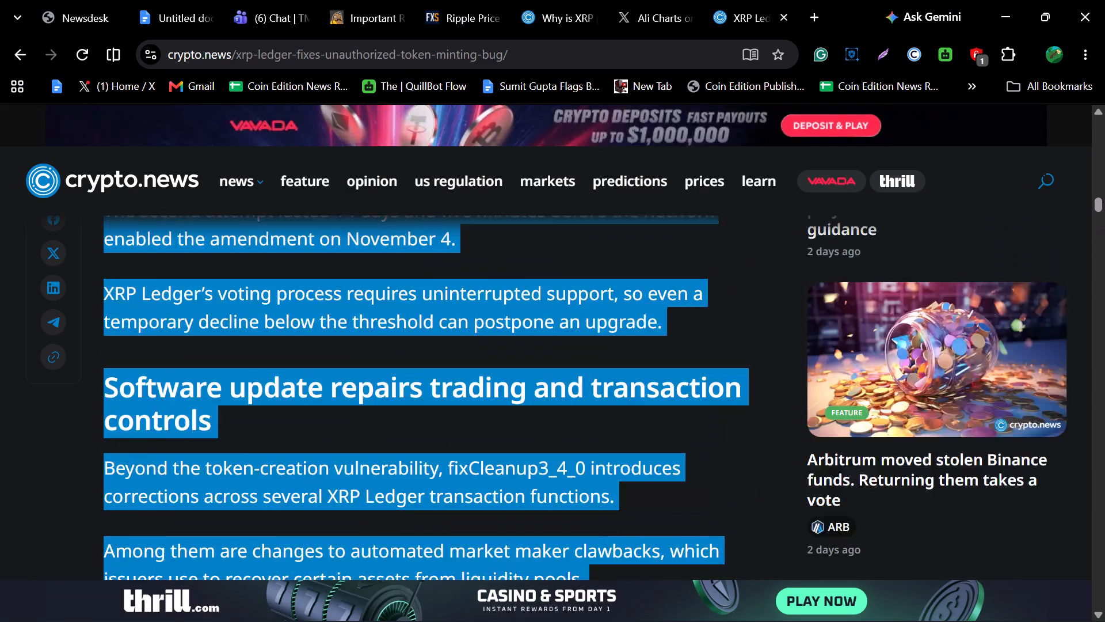
left_click_drag(212, 75, 40, 194)
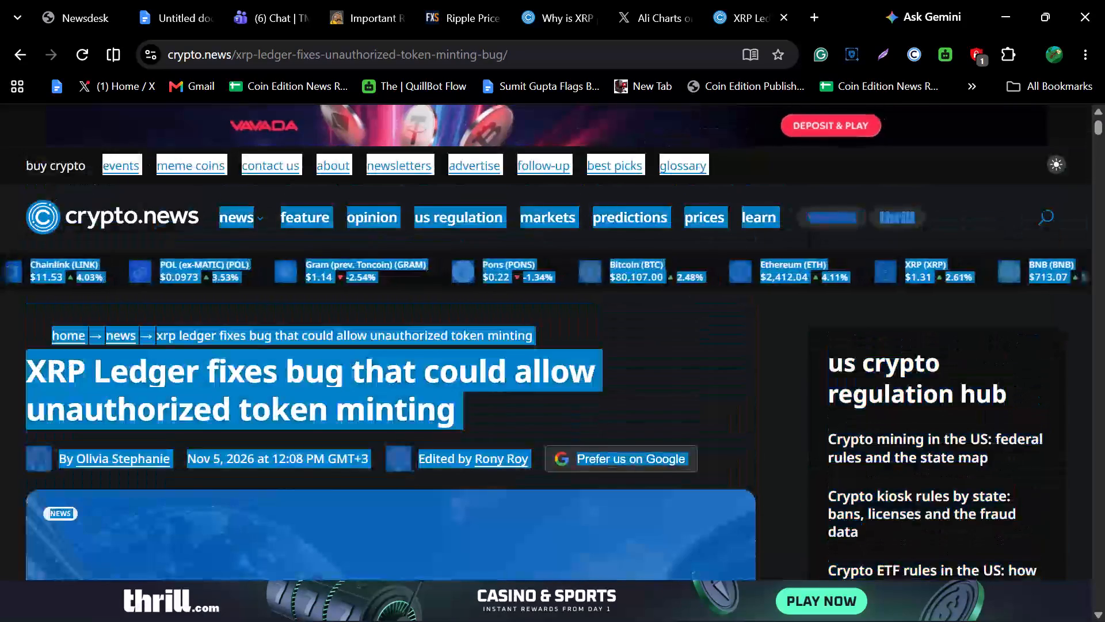
left_click_drag(40, 194, 32, 377)
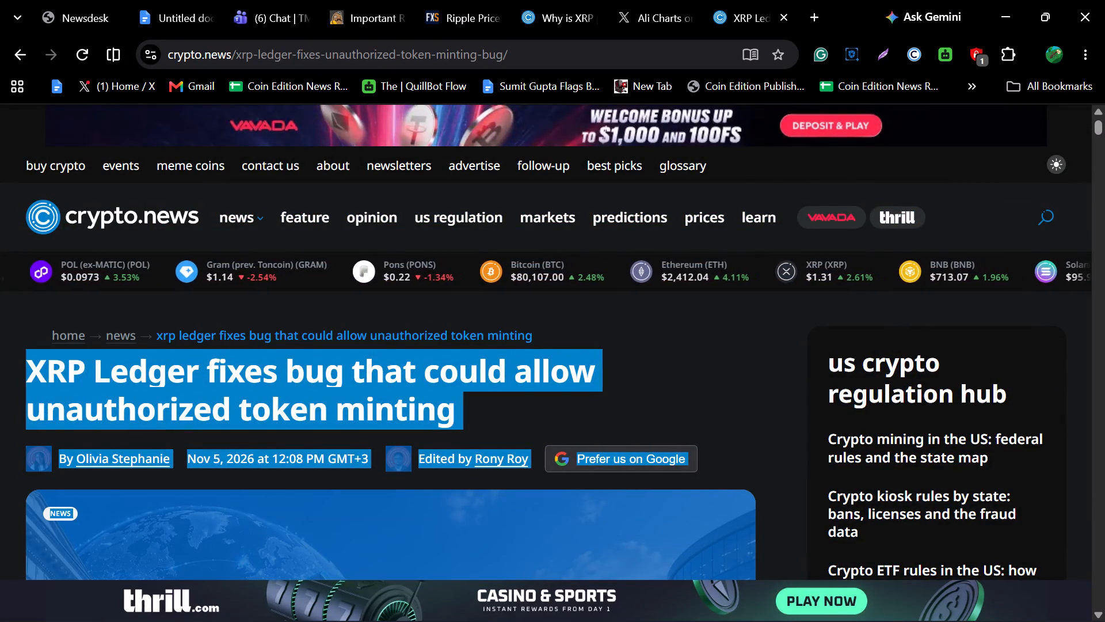
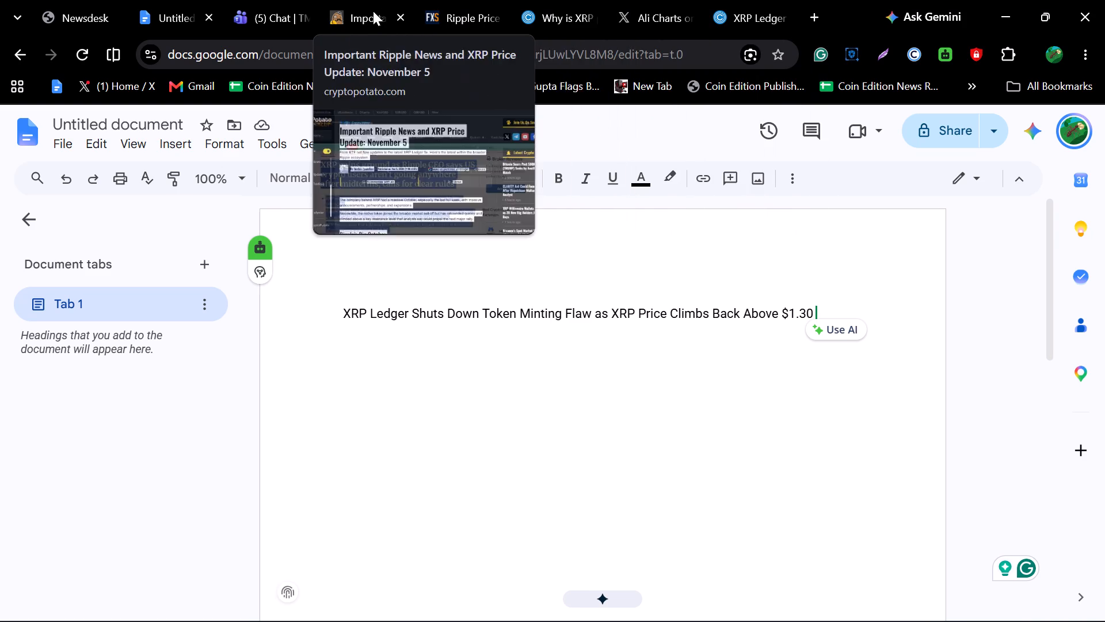
Open CoinMarketCap's XRP price page in a new browser tab to check the live price.
left_click(817, 17)
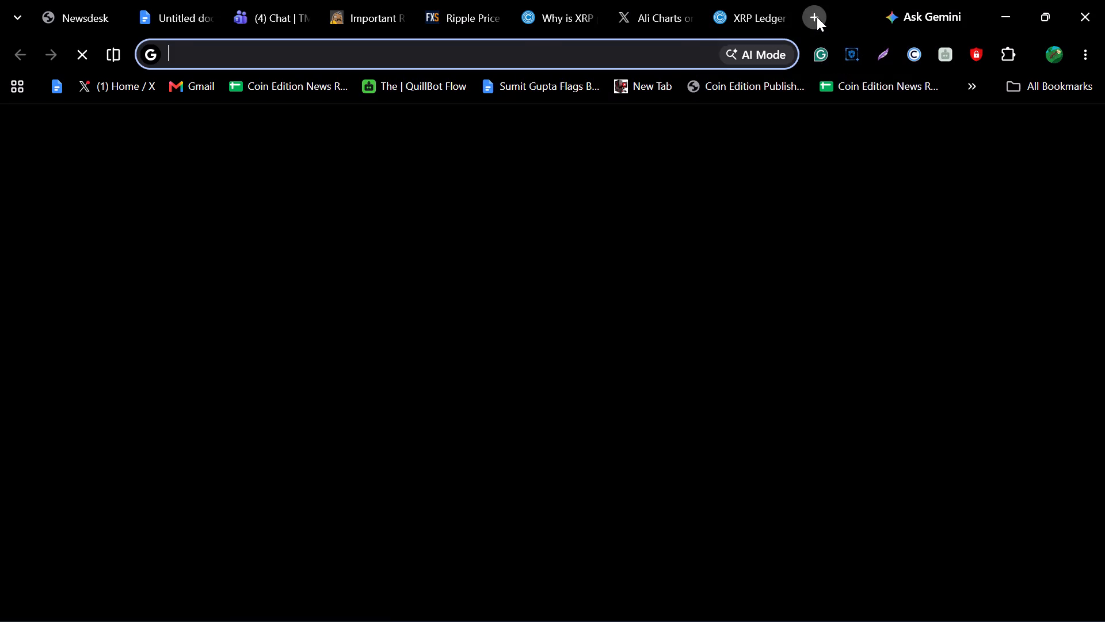
type("xr")
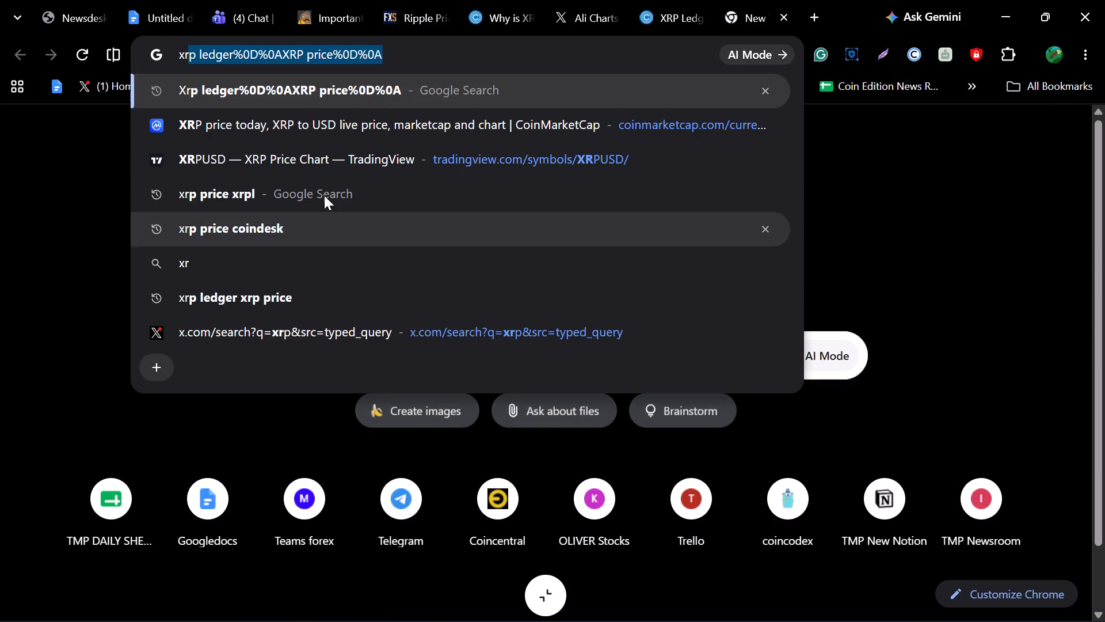
left_click(224, 128)
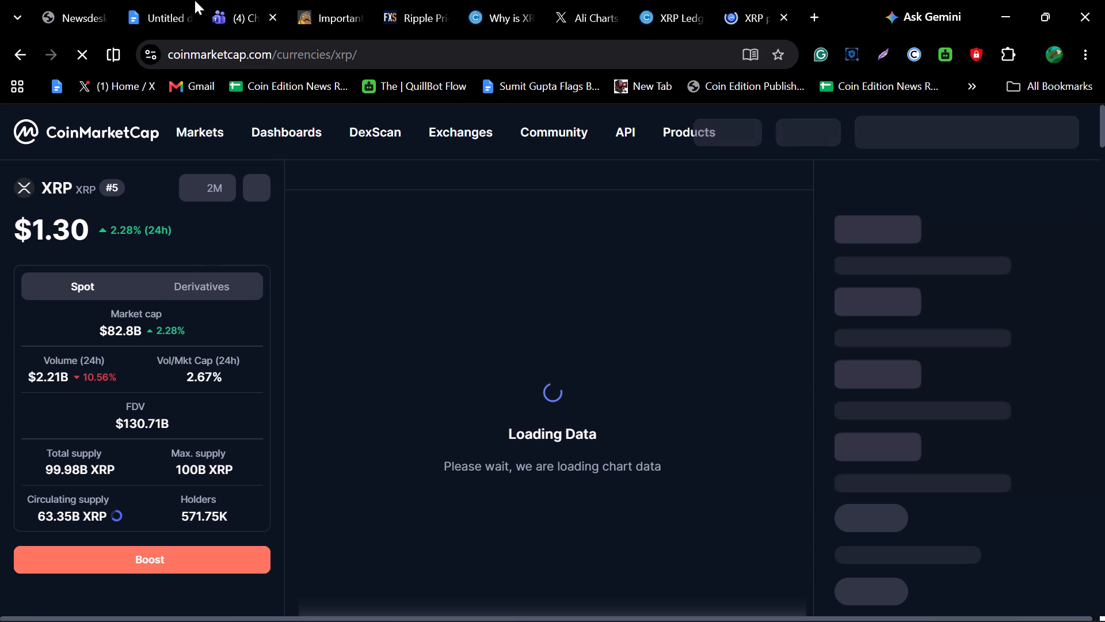
In the Google Docs draft, remove "Above $1.30" from the end of the XRP Ledger headline.
left_click(159, 3)
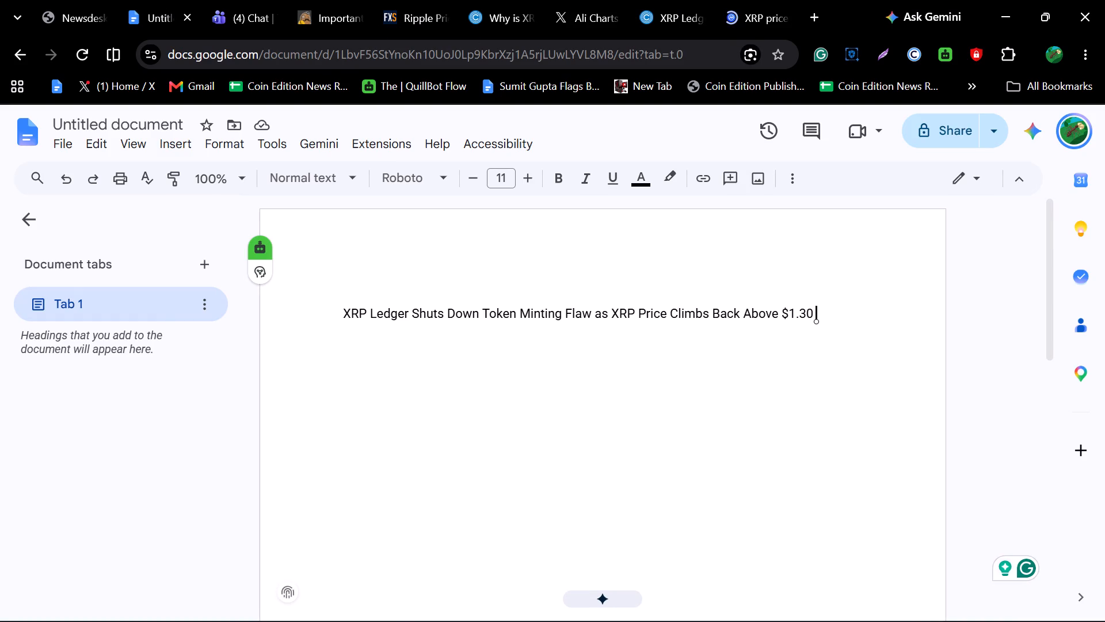
left_click_drag(744, 312, 822, 313)
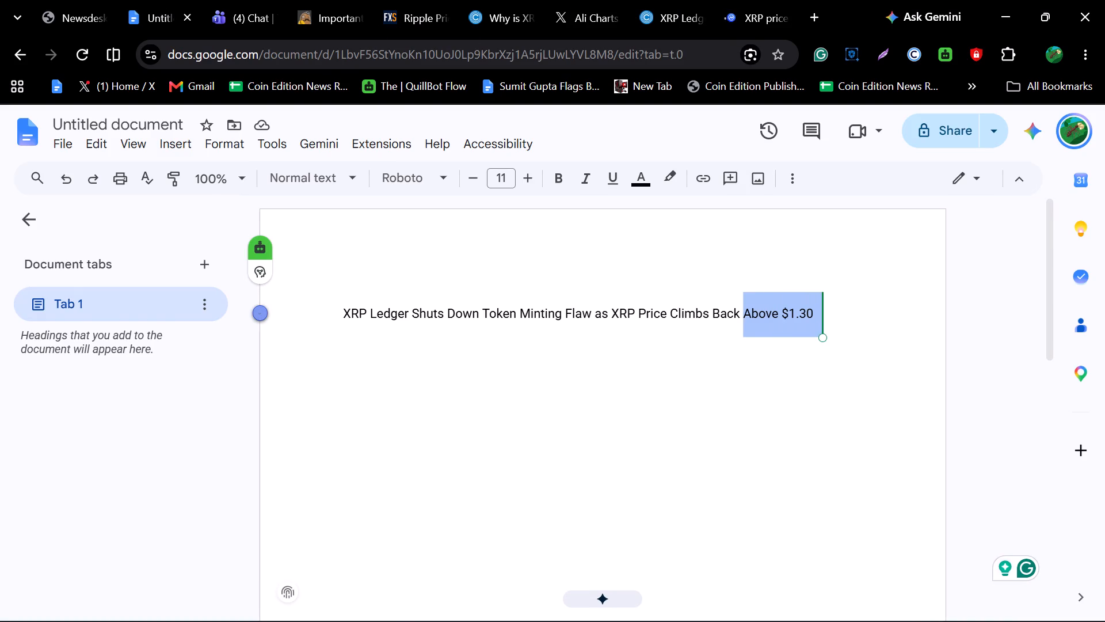
left_click_drag(822, 313, 820, 313)
key("BackSpace")
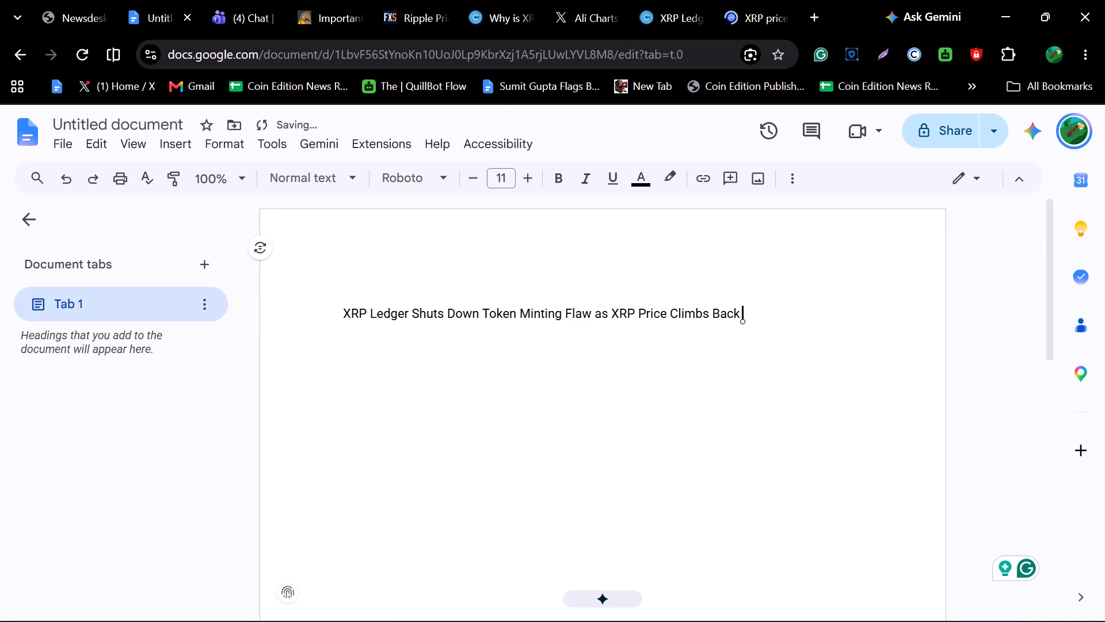
key("BackSpace")
key("Return")
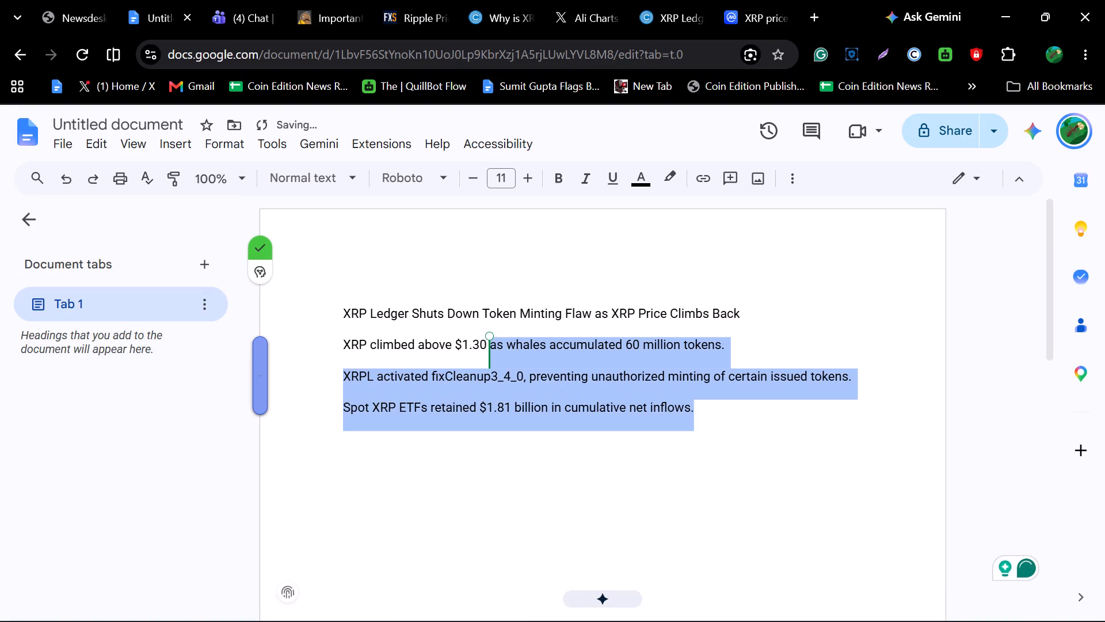
left_click_drag(491, 362, 340, 347)
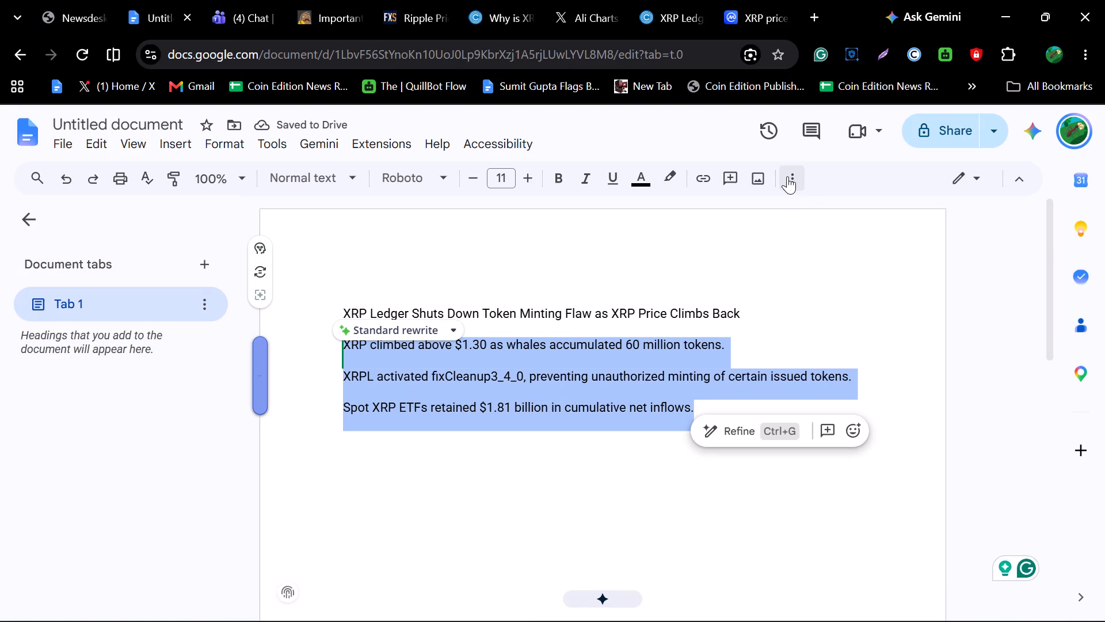
left_click(787, 176)
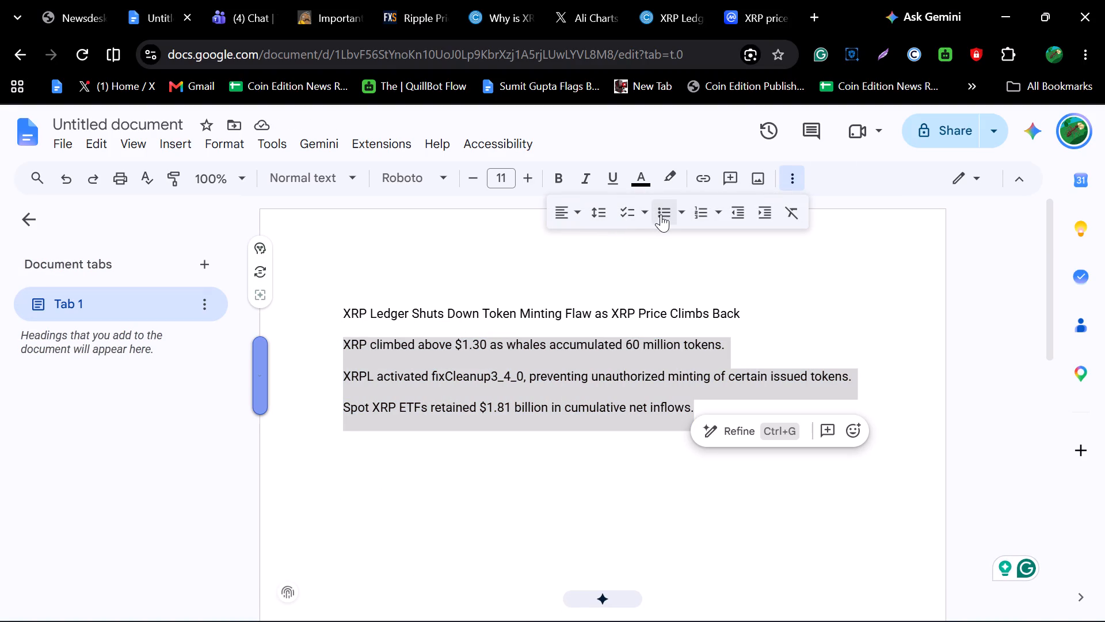
left_click(670, 213)
left_click(451, 416)
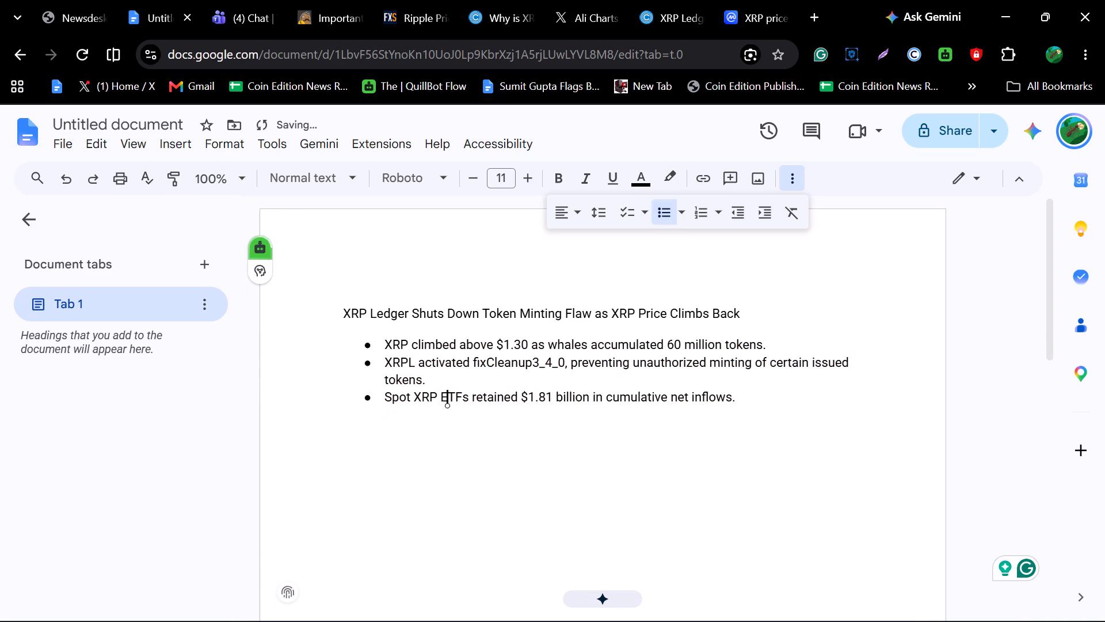
left_click(749, 407)
key("Return")
key("Return")
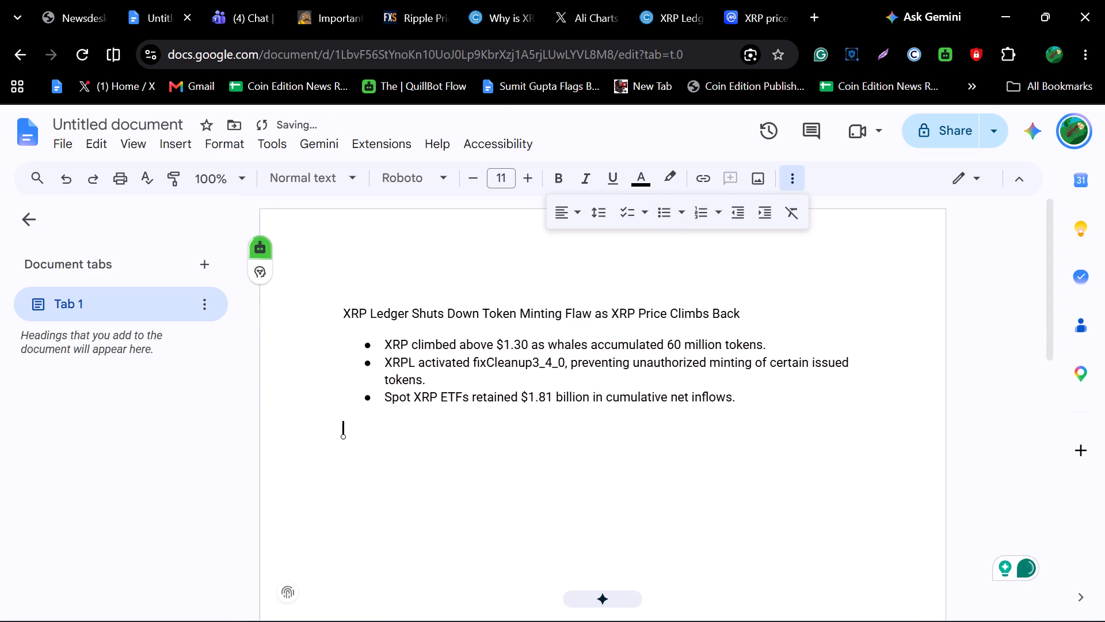
scroll(480, 358, "down", 1)
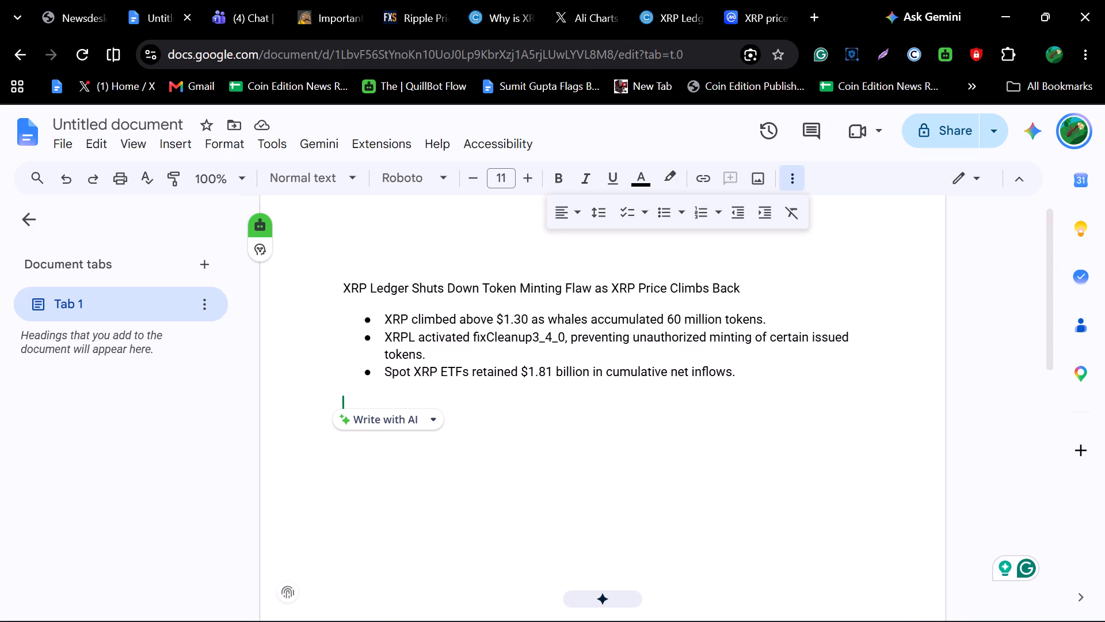
Read the Ali Charts thread on X about buying XRP before the breakout, including its exchange outflow and whale buying posts.
left_click(569, 2)
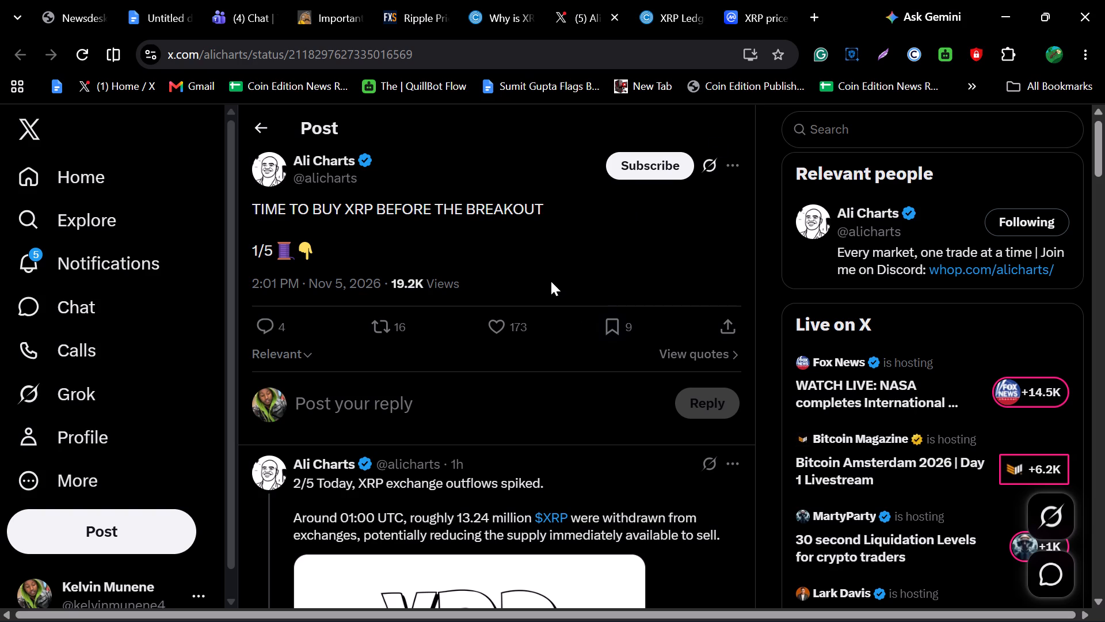
left_click(148, 12)
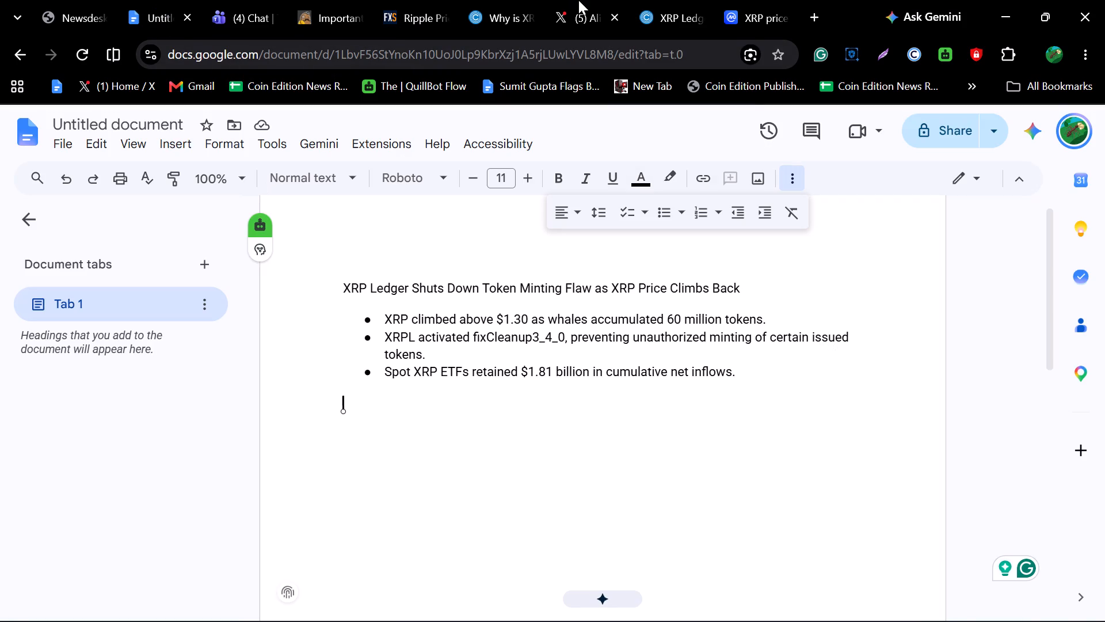
left_click(580, 11)
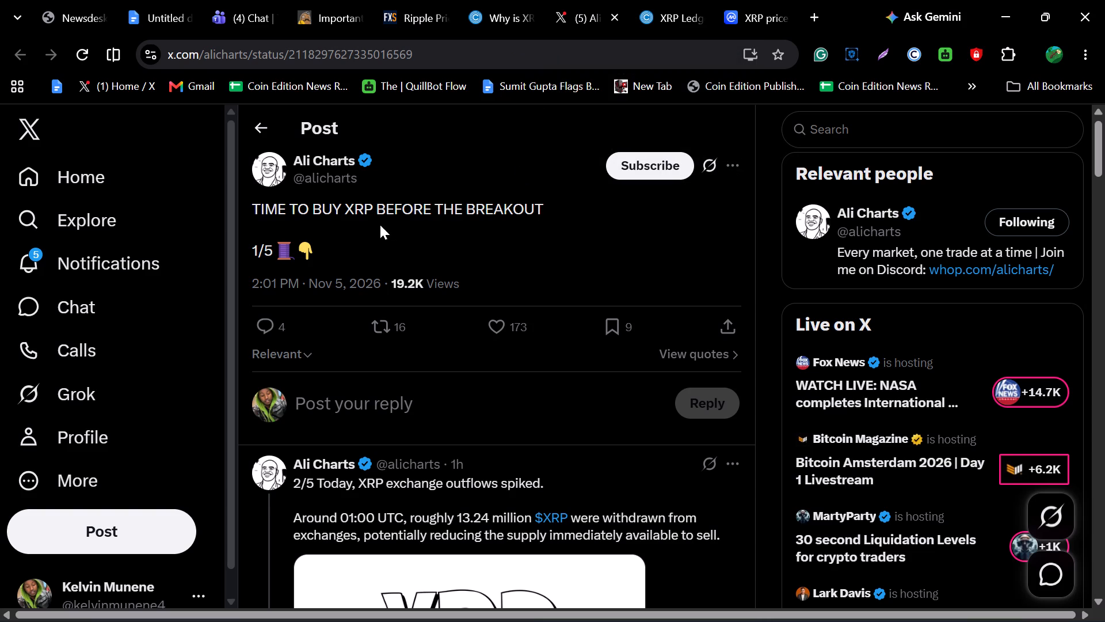
scroll(380, 225, "up", 1)
scroll(410, 225, "right", 1)
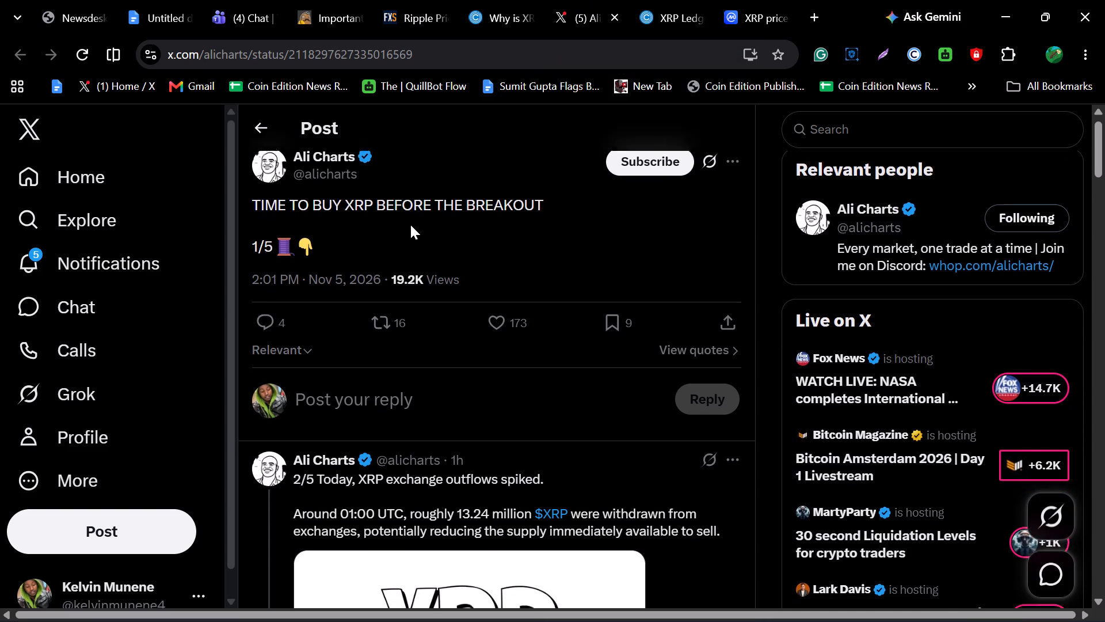
scroll(410, 225, "right", 1)
scroll(410, 225, "down", 1)
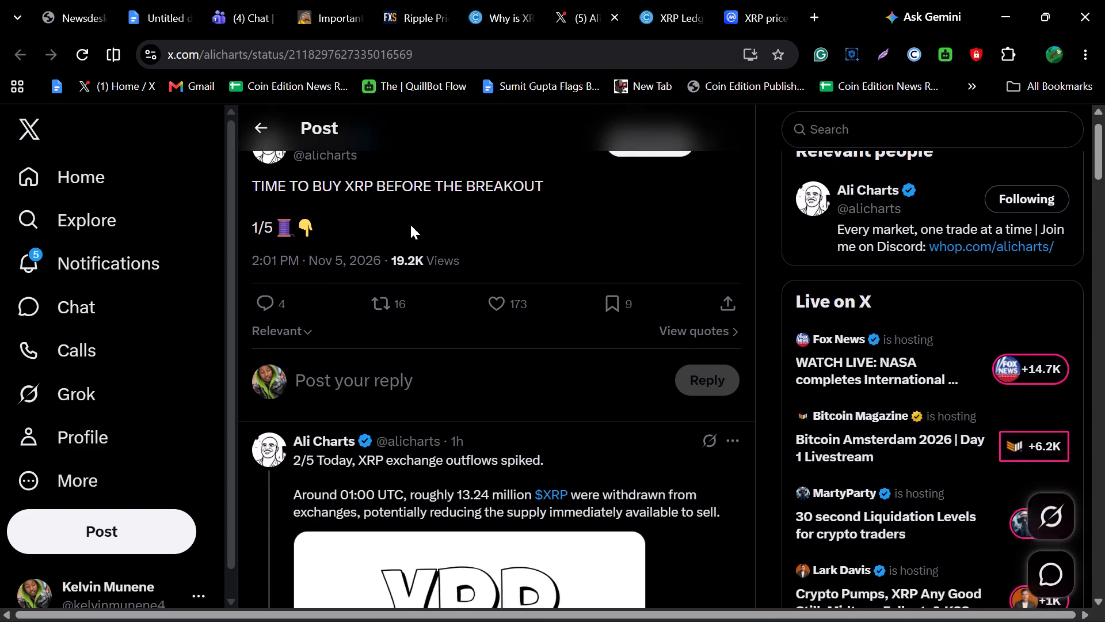
scroll(410, 225, "down", 1)
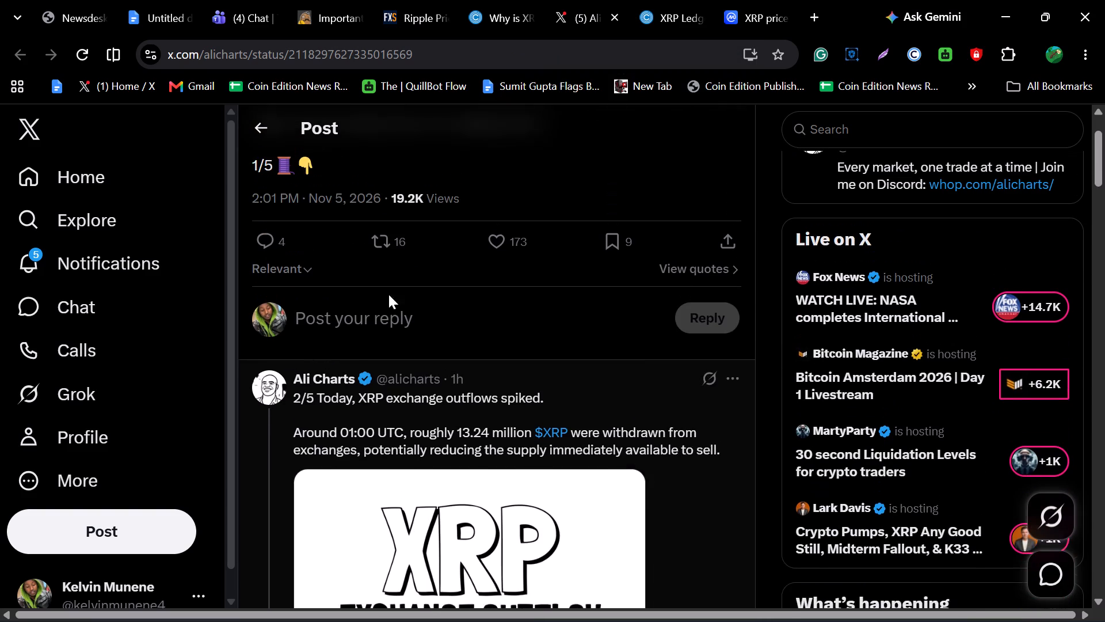
scroll(436, 395, "down", 1)
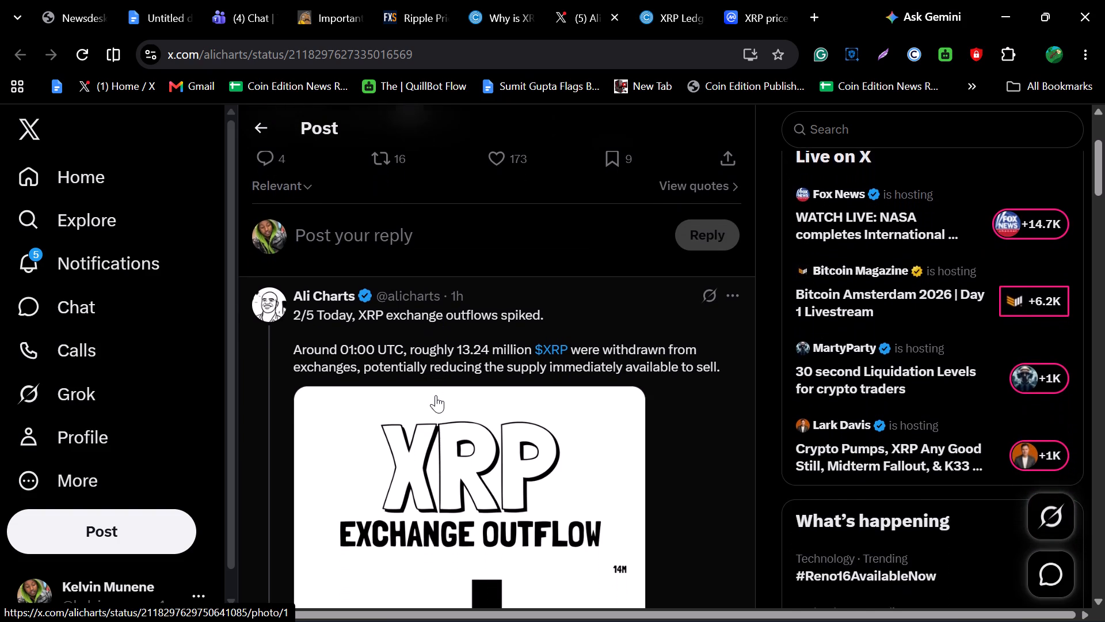
scroll(436, 395, "down", 2)
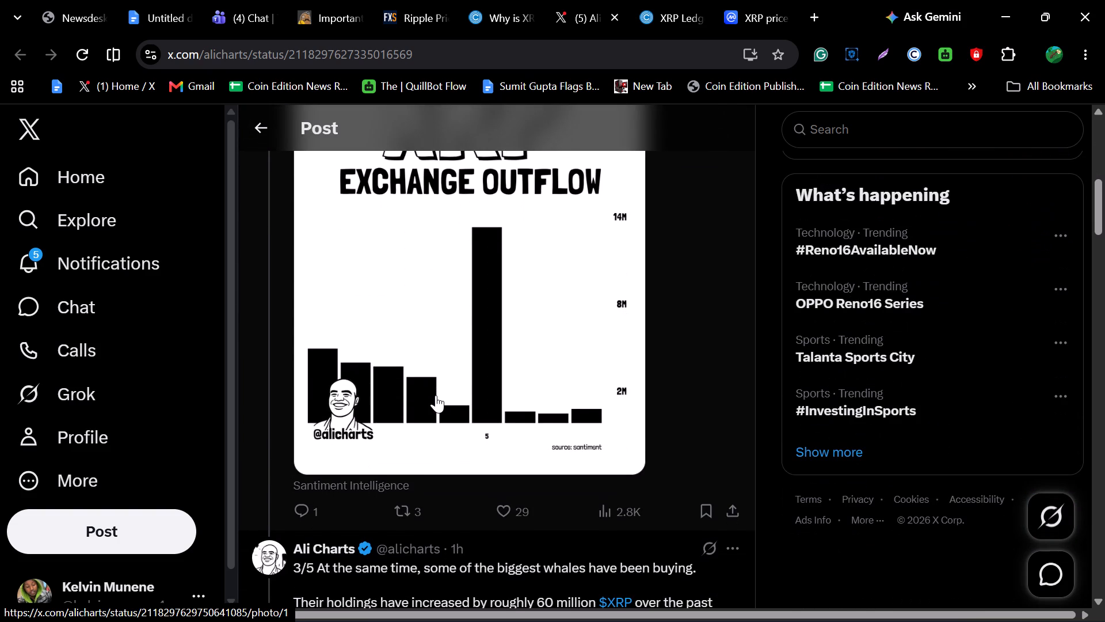
scroll(436, 395, "down", 5)
scroll(436, 395, "up", 7)
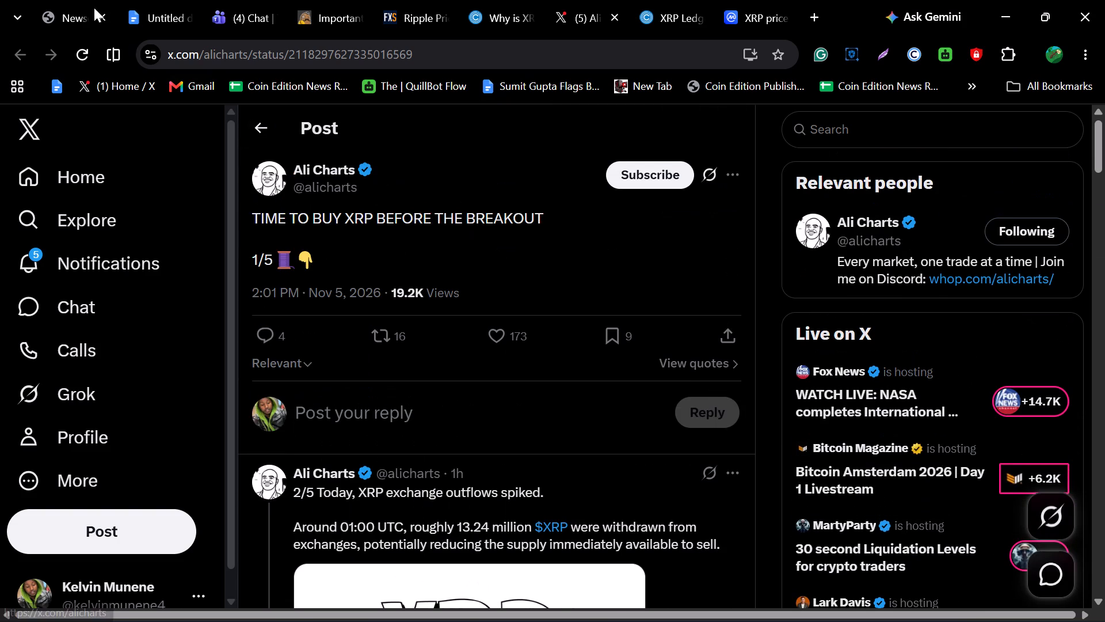
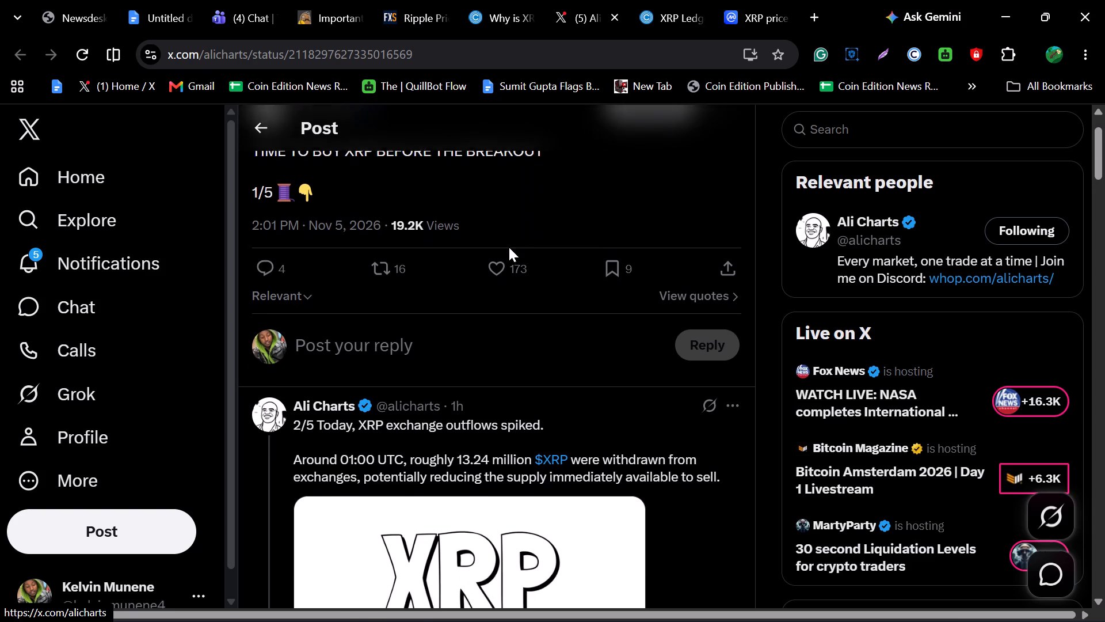
Paste the link to the Ali Charts XRP breakout thread below the bulleted insights in the document and start a new line.
scroll(509, 247, "down", 1)
scroll(397, 395, "down", 1)
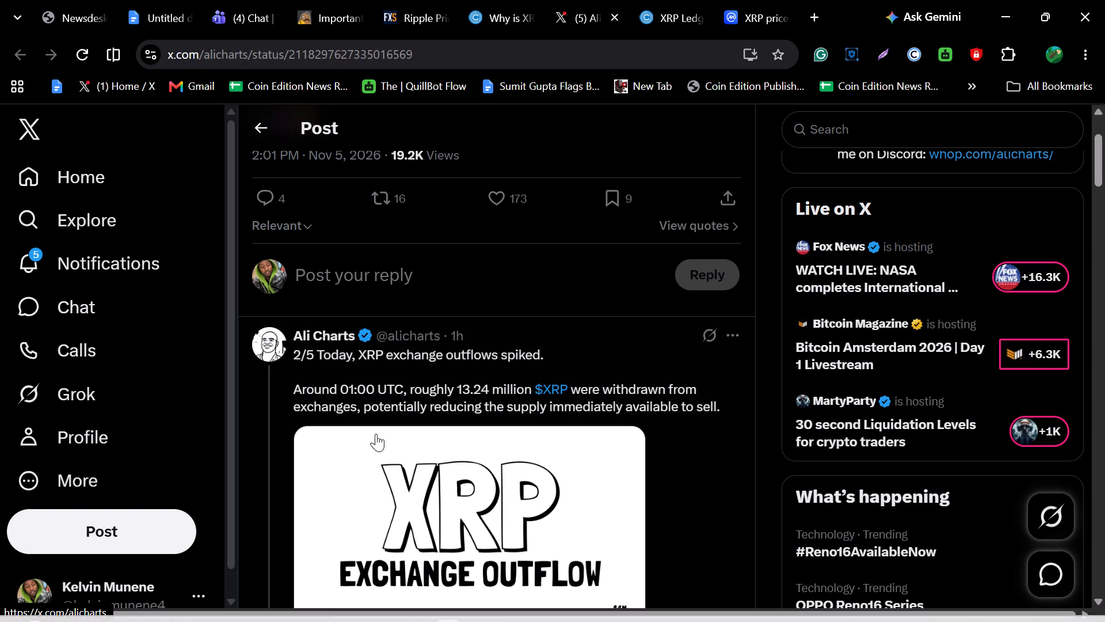
left_click(148, 0)
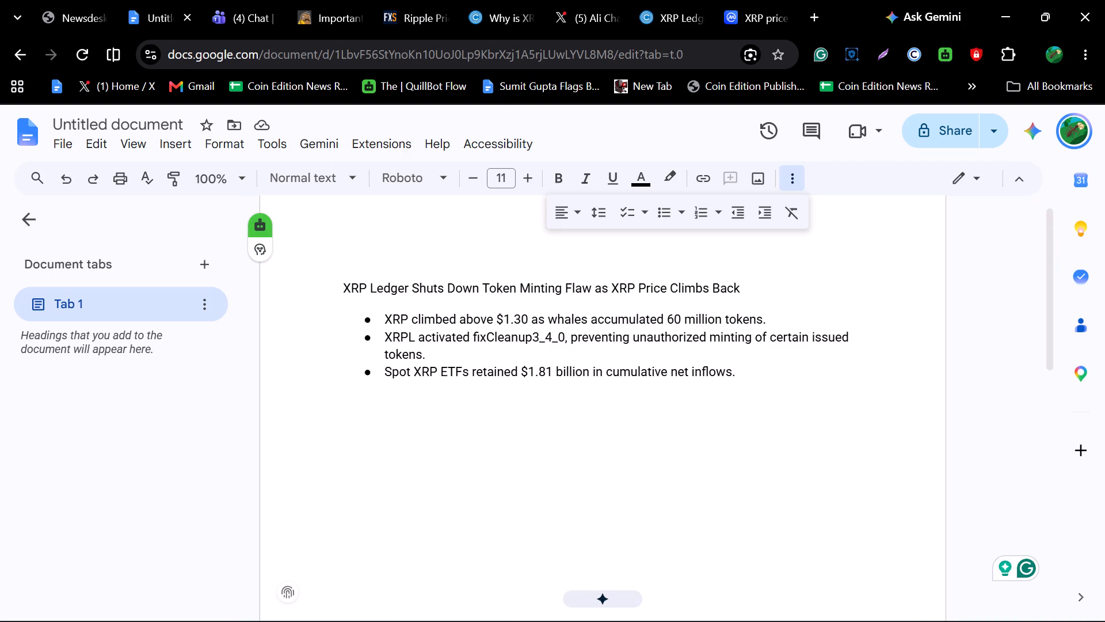
left_click(574, 13)
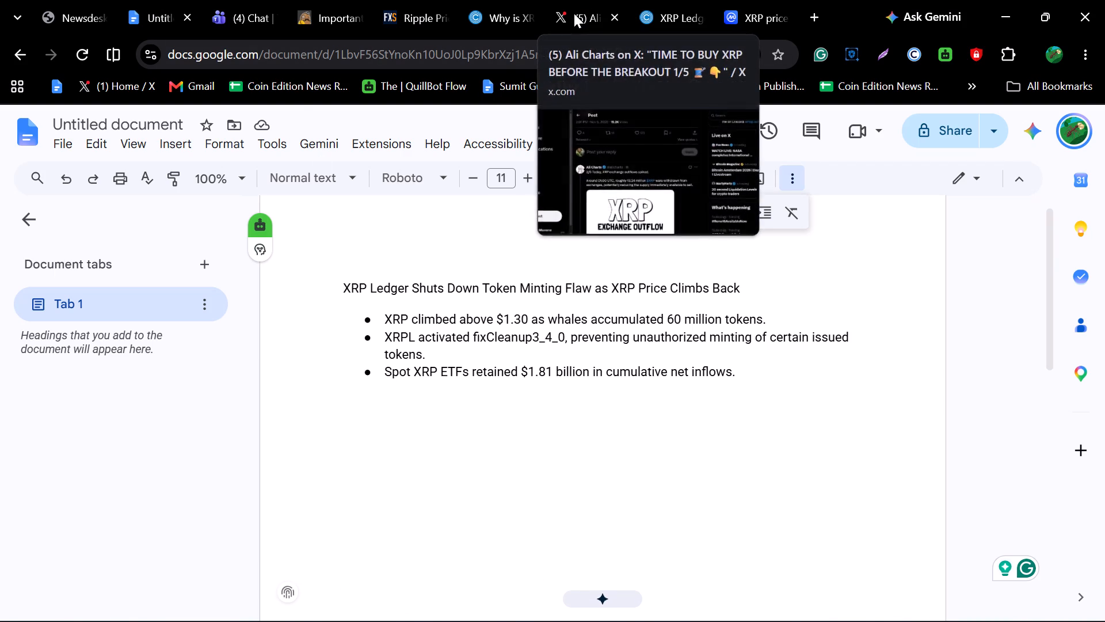
scroll(478, 453, "down", 1)
scroll(478, 453, "up", 1)
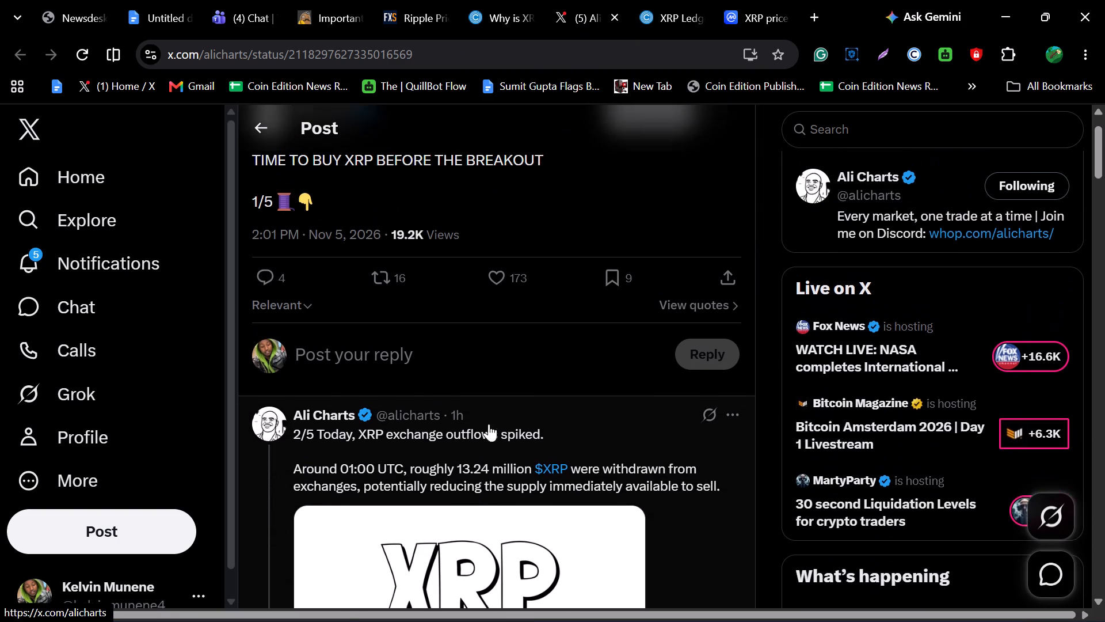
left_click(731, 278)
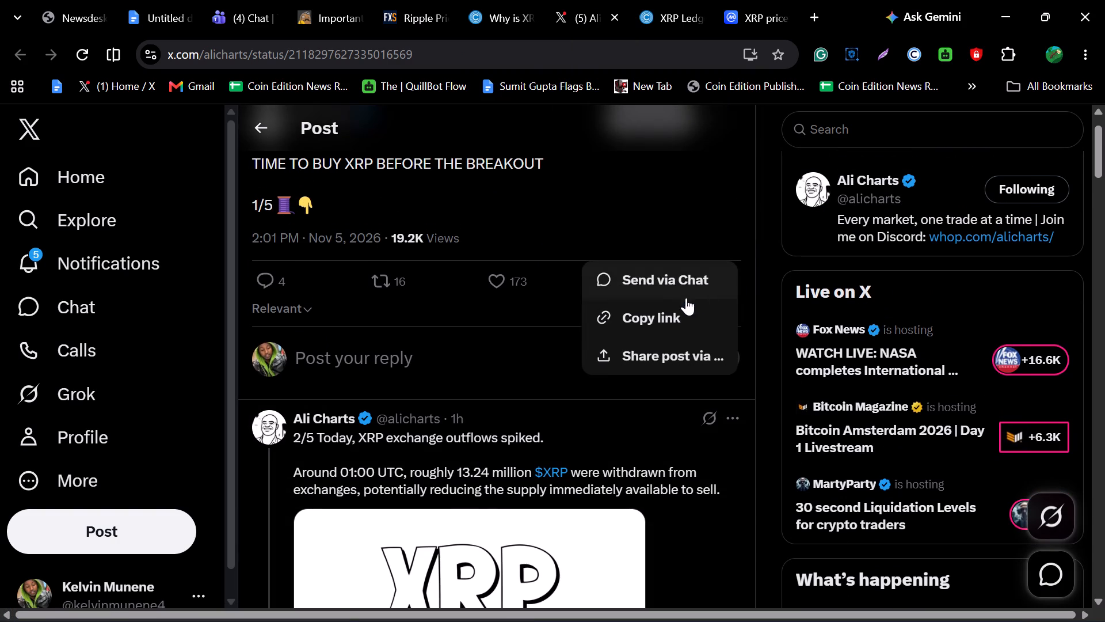
left_click(647, 316)
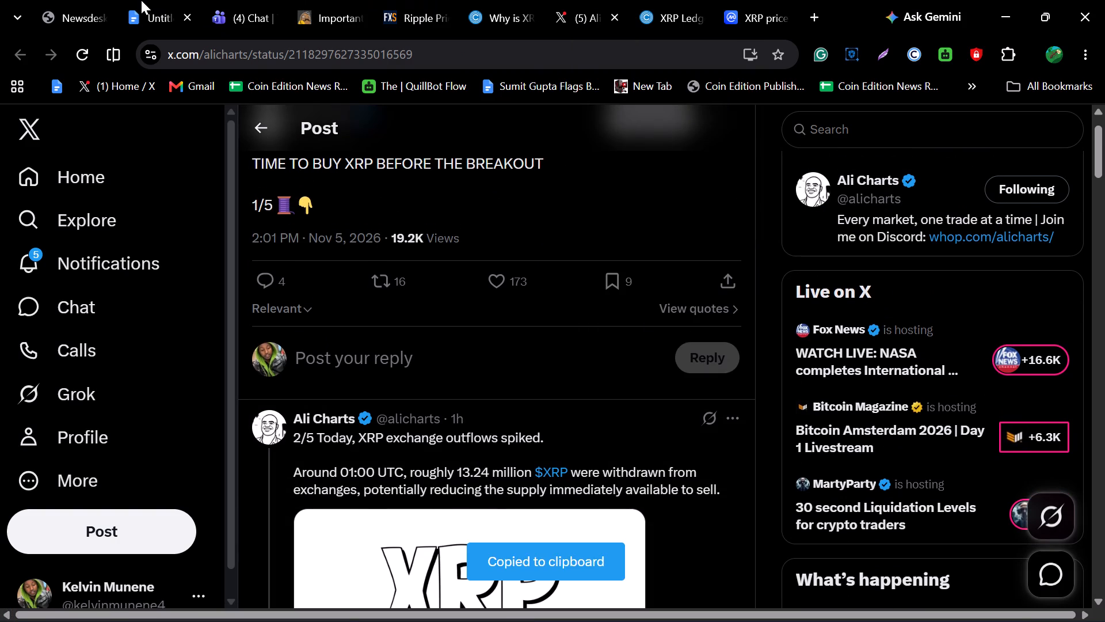
left_click(141, 0)
key("ctrl+shift+v")
key("Return")
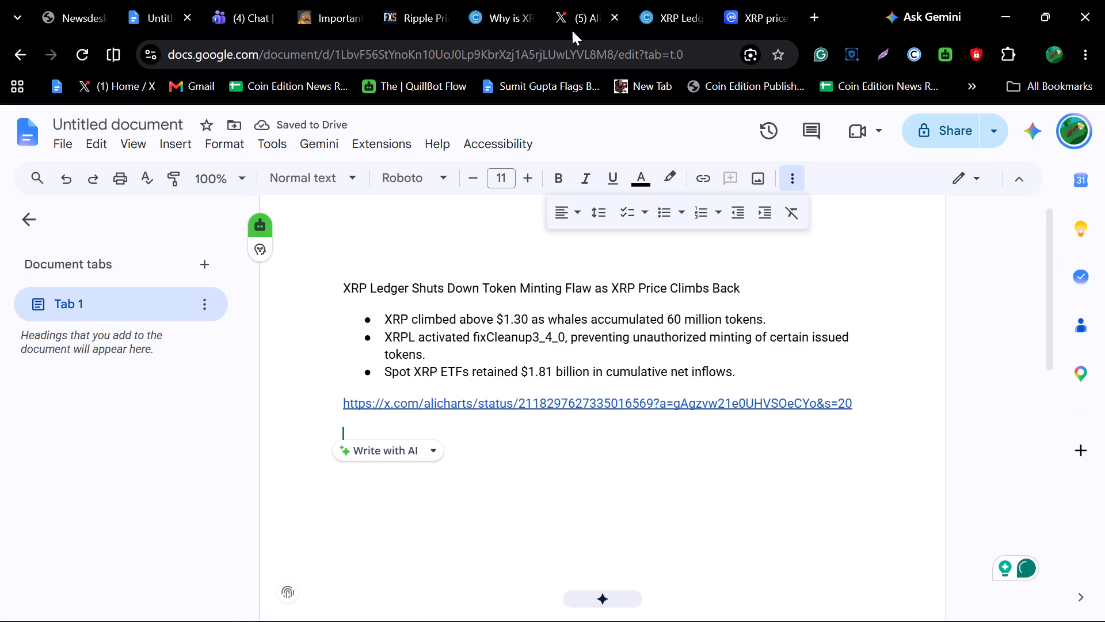
Open the XRPLWin fixCleanup3_4_0 amendment page linked in the crypto.news article about the unauthorized token minting bug.
left_click(147, 10)
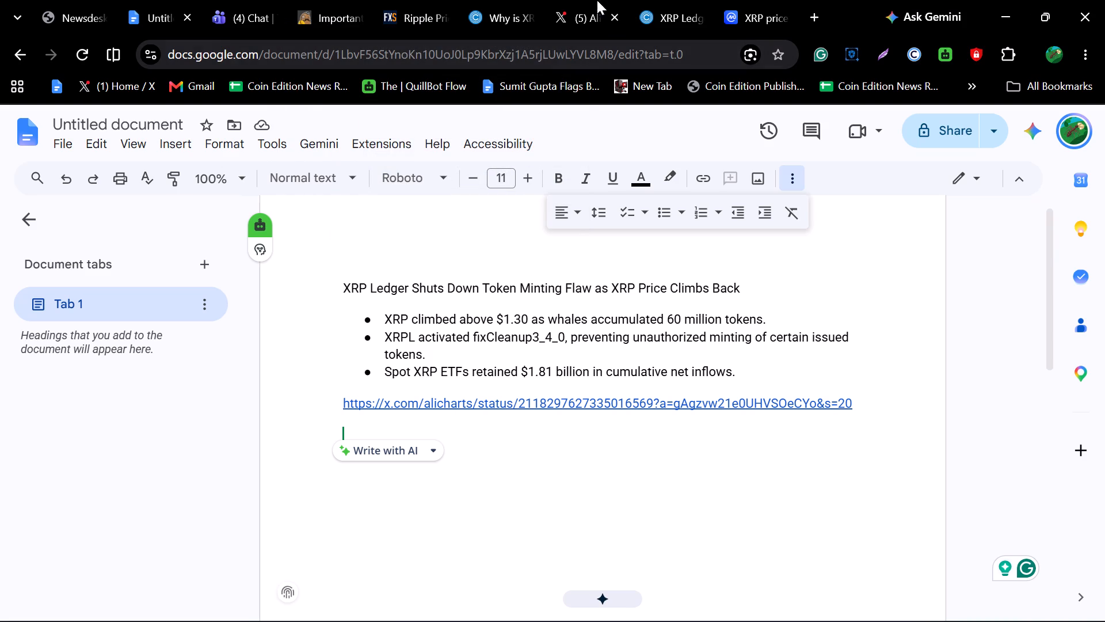
left_click(663, 13)
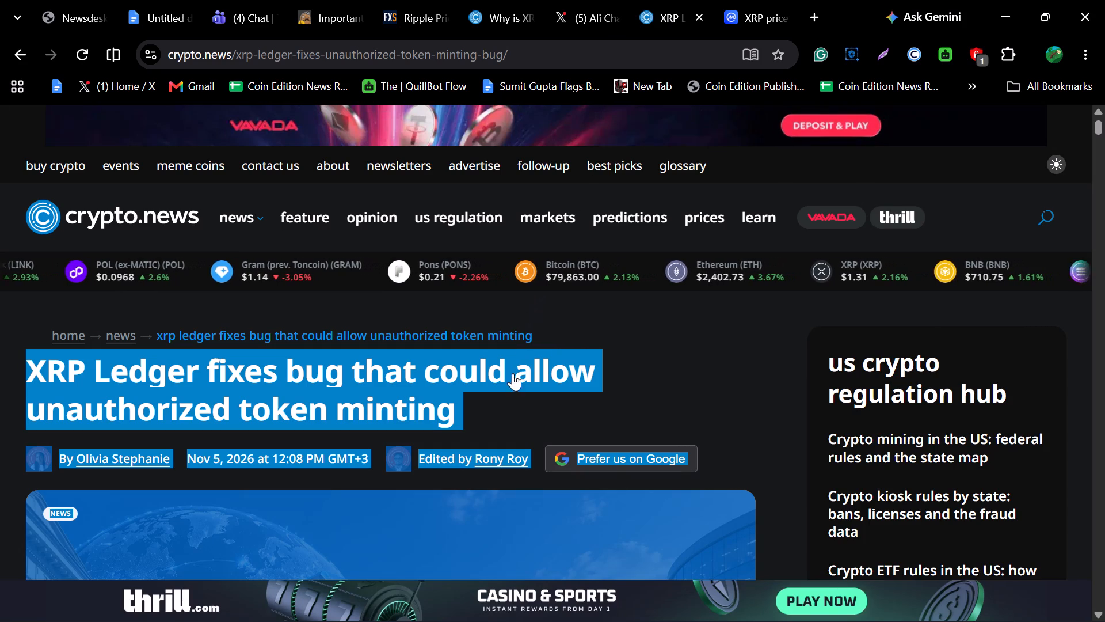
left_click(504, 395)
scroll(504, 395, "down", 5)
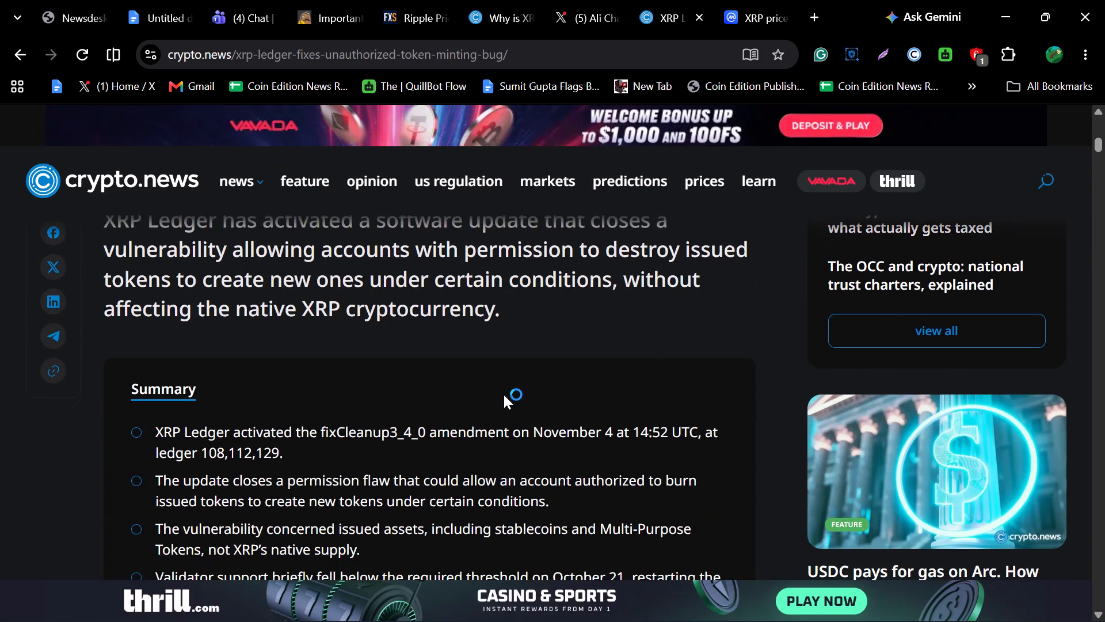
scroll(375, 427, "down", 3)
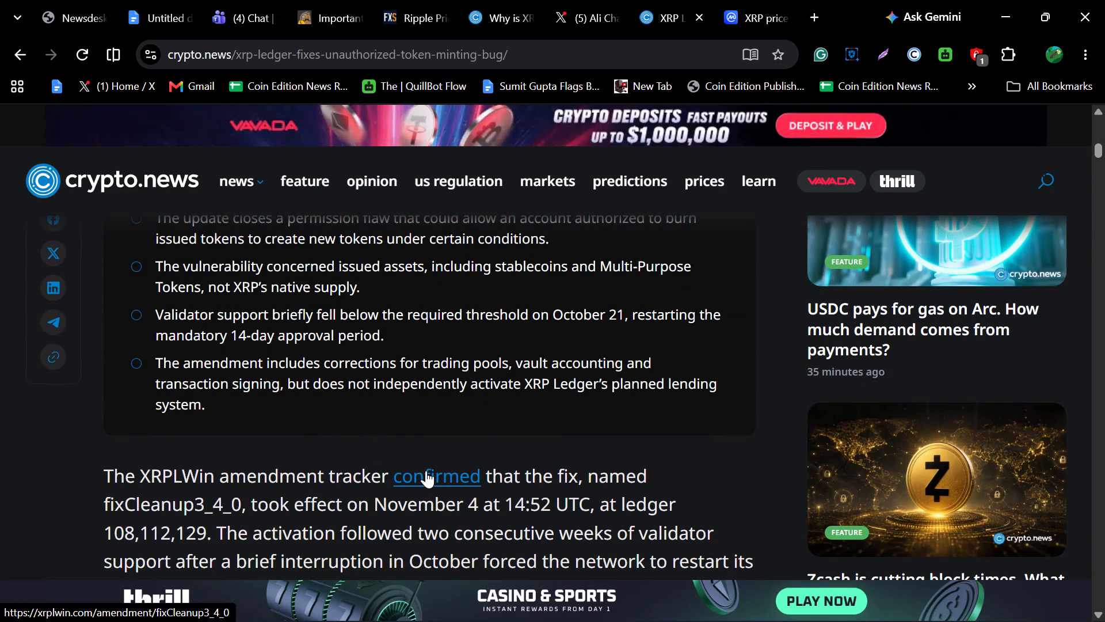
left_click(426, 471)
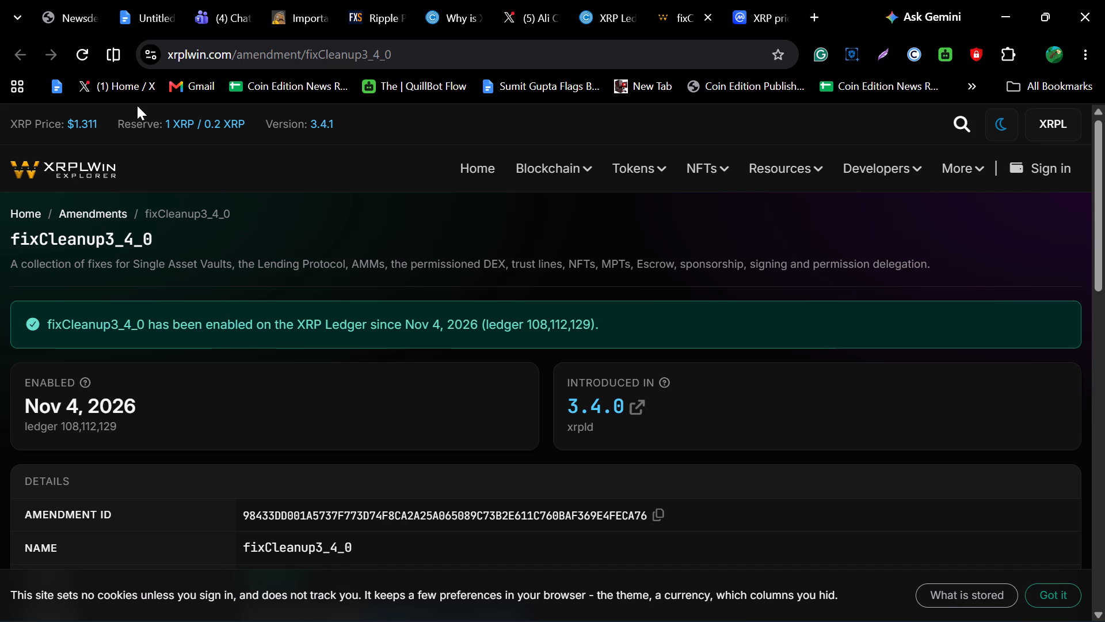
Copy the XRPLWin amendment page's address onto the line below the Ali Charts link in the document and start a new line.
left_click(233, 49)
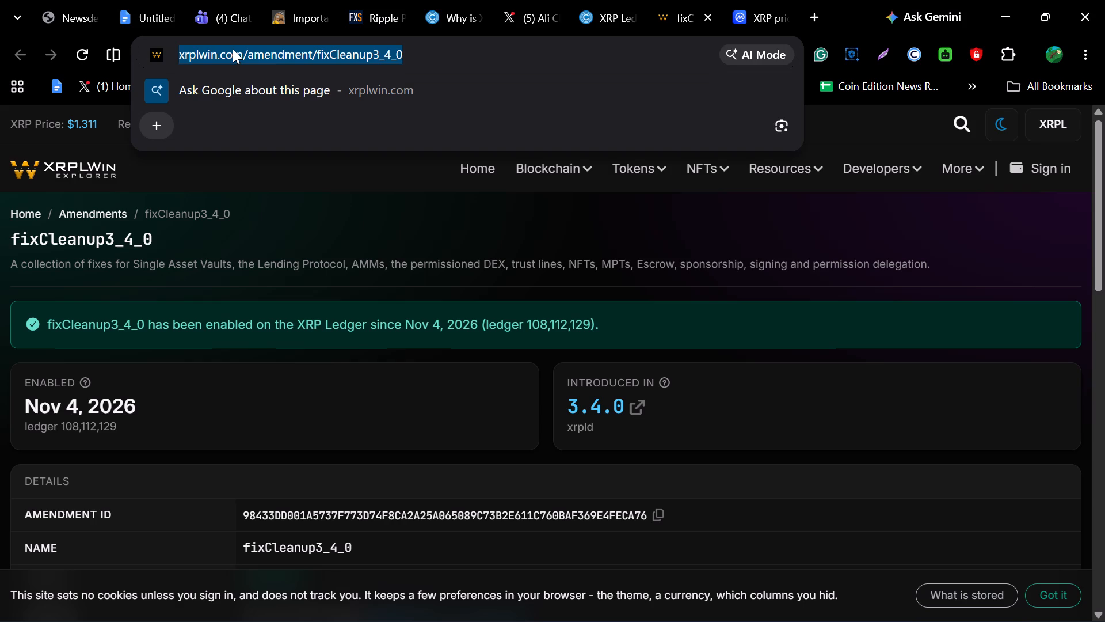
key("ctrl+c")
key("ctrl+c")
key("ctrl+c")
left_click(151, 10)
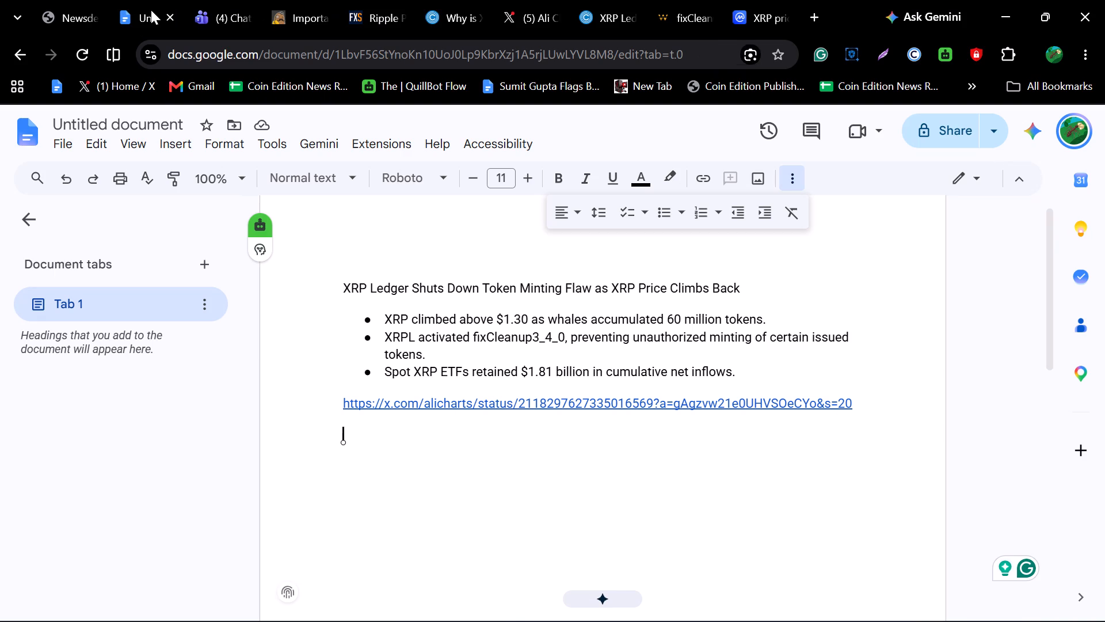
key("ctrl+shift+v")
key("Return")
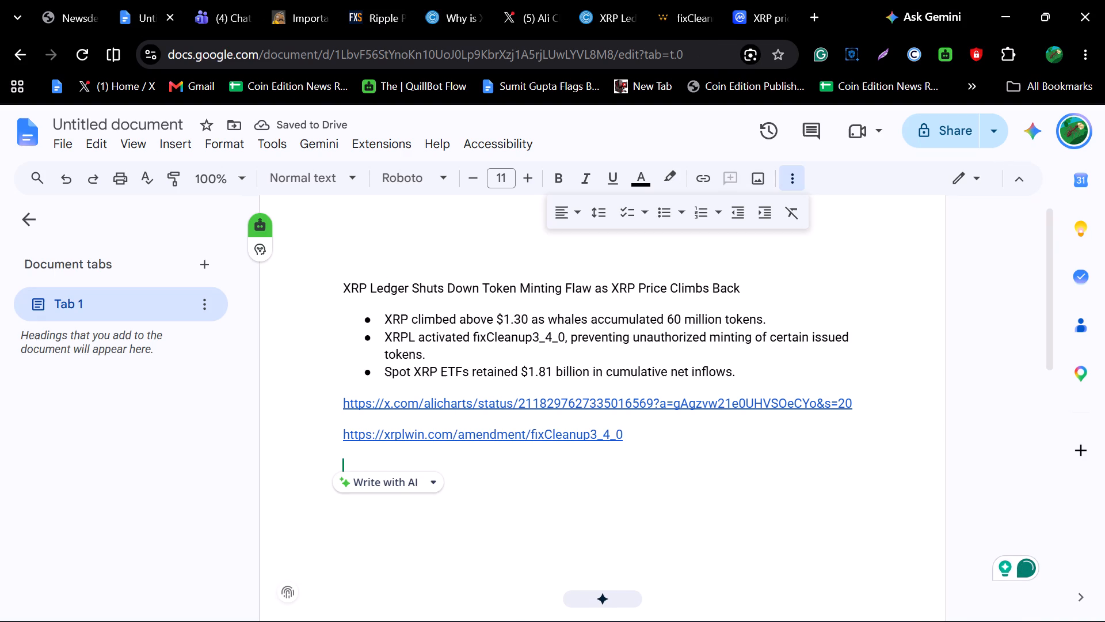
Read the XRP exchange outflow post in the Ali Charts thread on X.
left_click(528, 9)
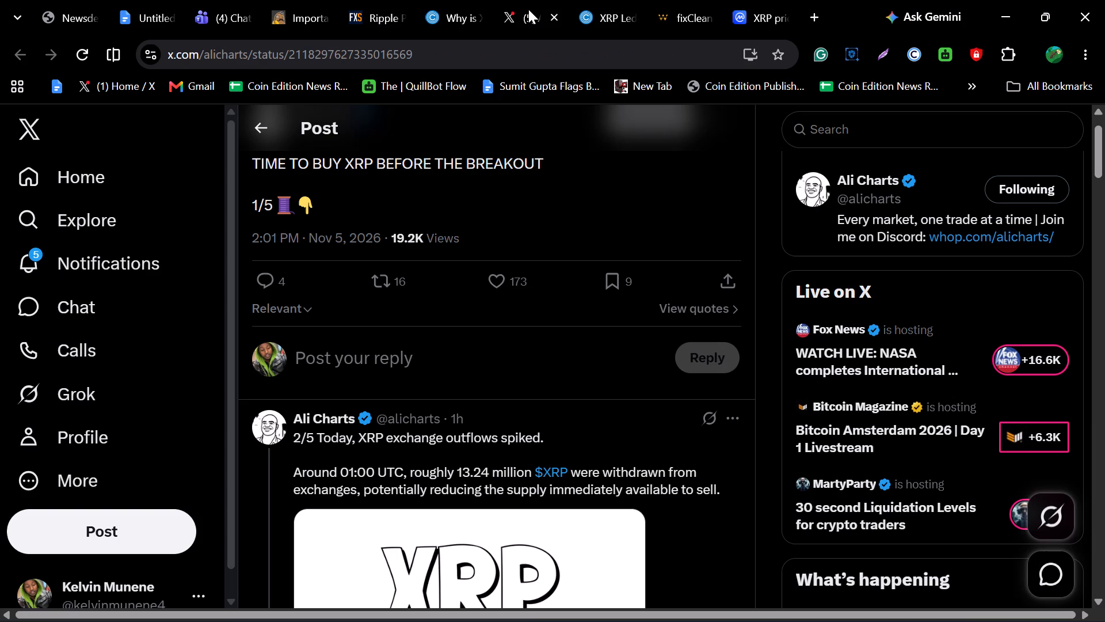
scroll(409, 514, "down", 1)
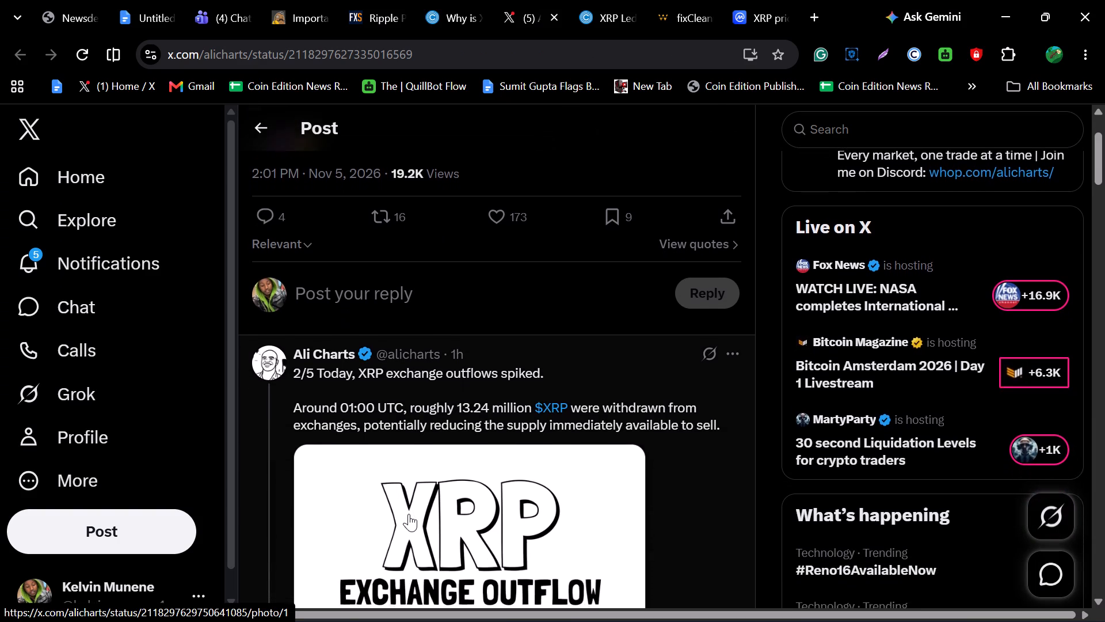
scroll(409, 514, "down", 3)
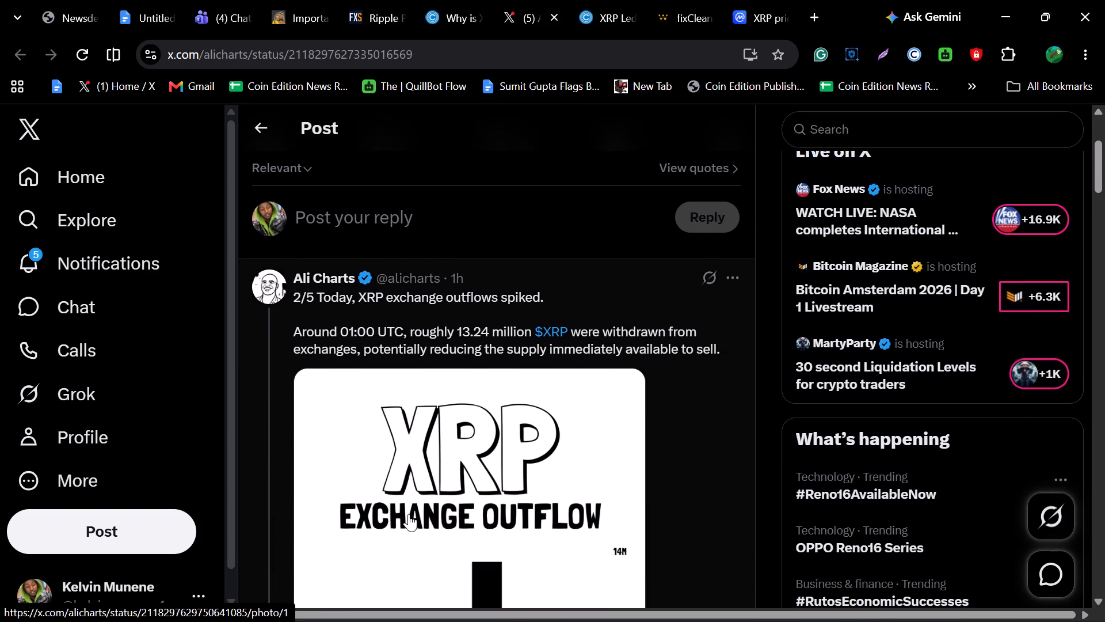
scroll(409, 514, "down", 2)
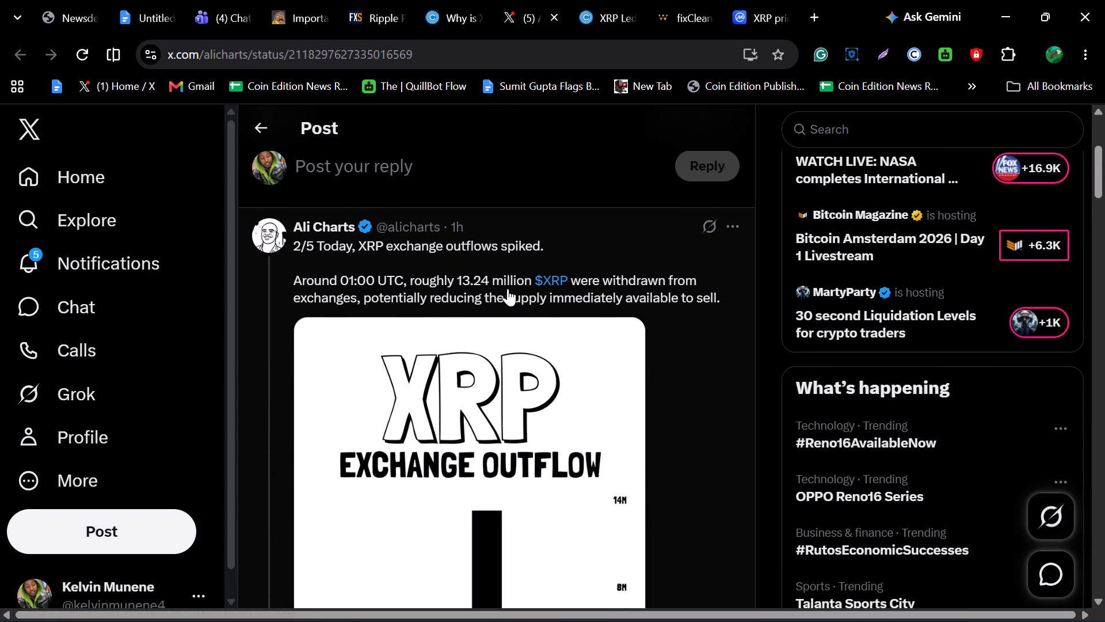
Start sharing the document and save it under the name "XRP Ledger Shuts Down Token Minting Flaw as XRP Price Climbs Back".
left_click(139, 0)
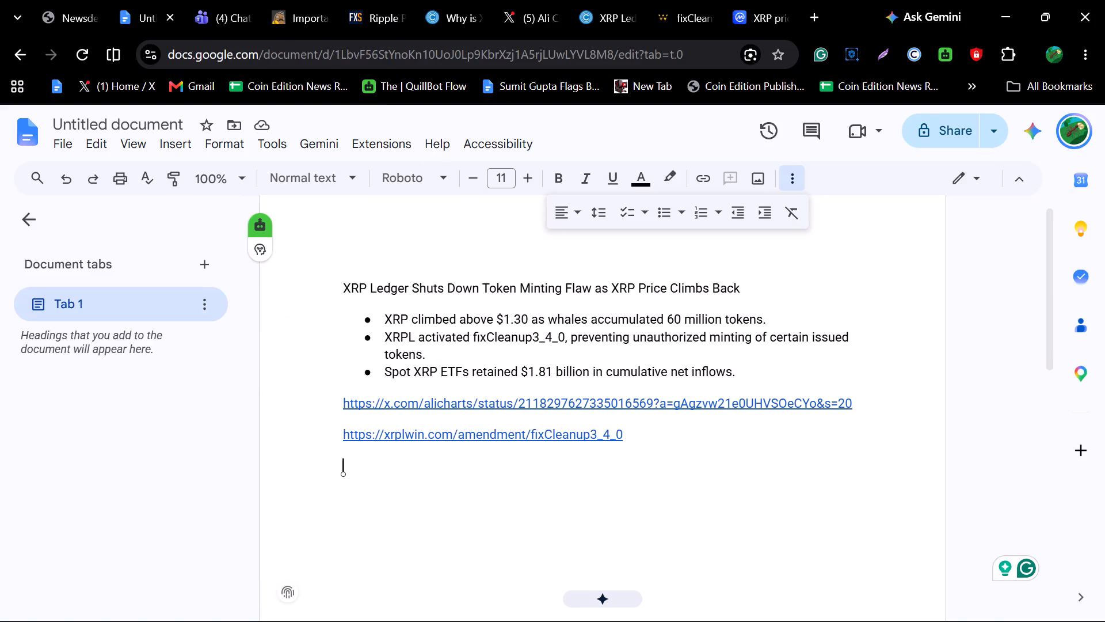
left_click(940, 134)
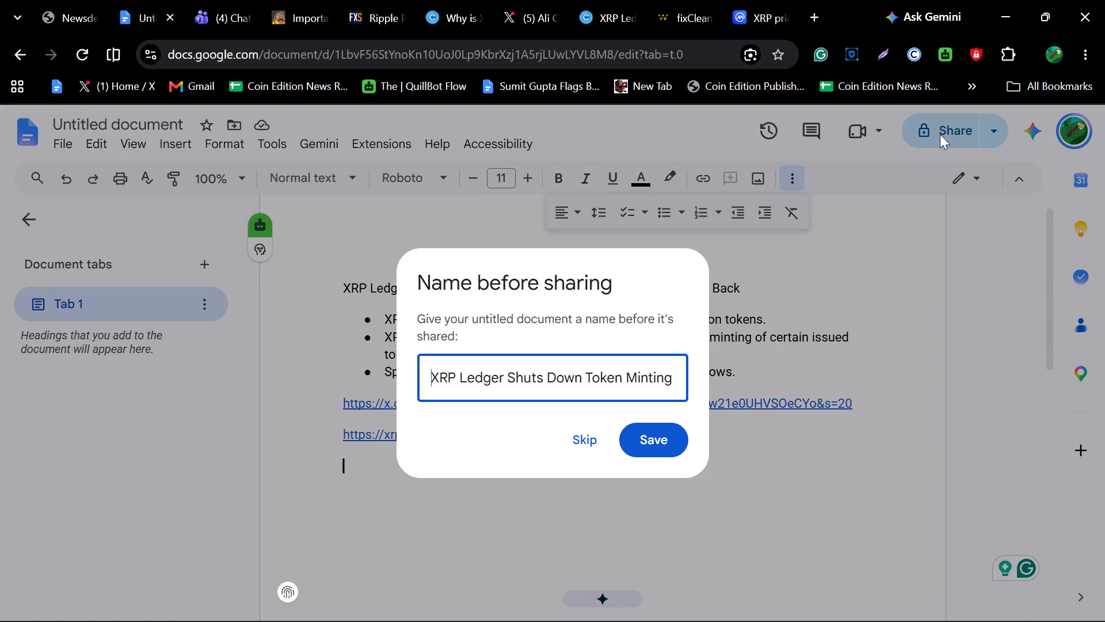
left_click(660, 430)
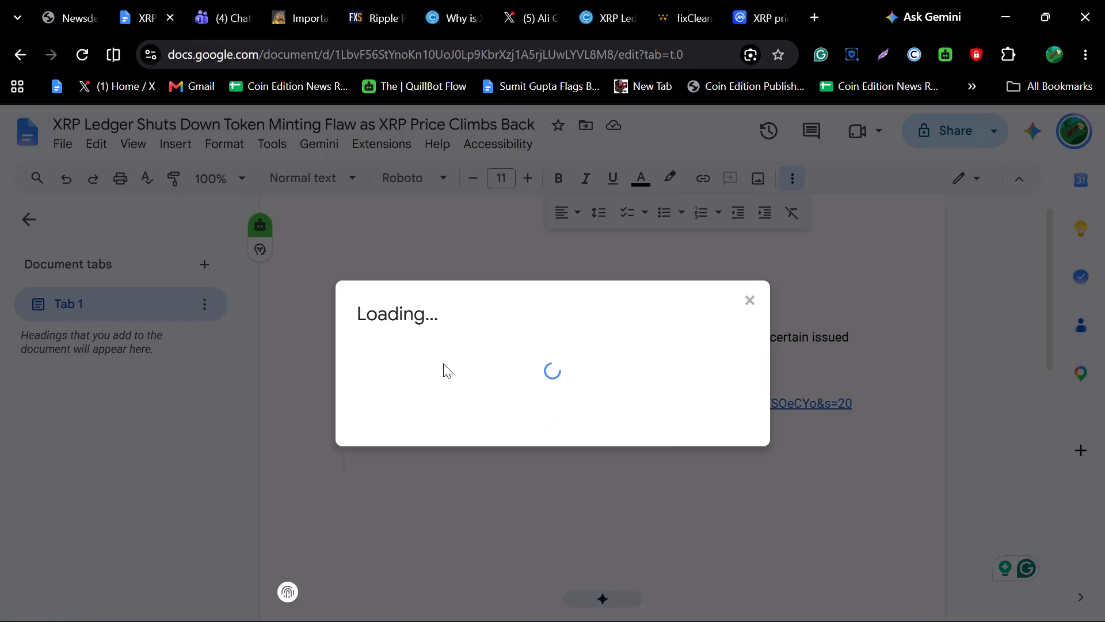
Set the document's general access to Anyone with the link, with the Editor role.
left_click(428, 436)
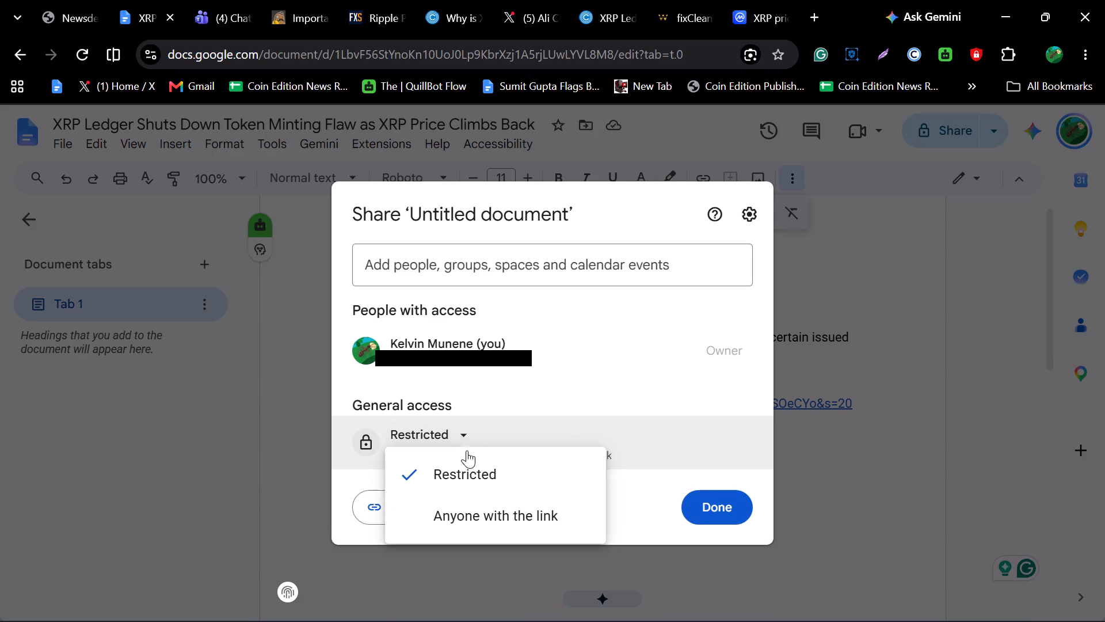
left_click(462, 516)
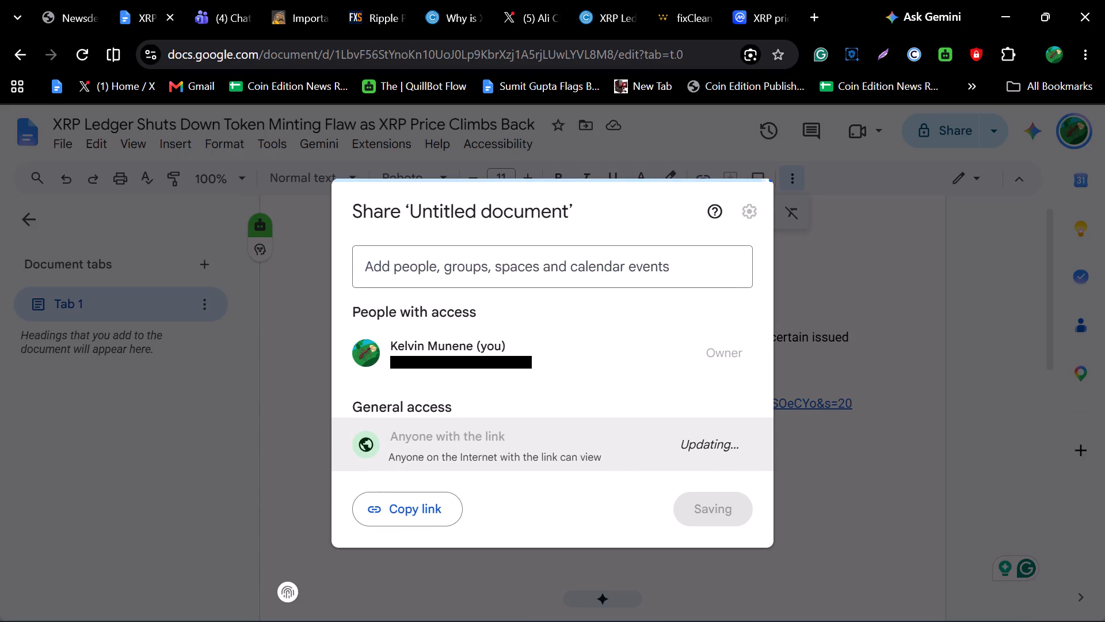
left_click(706, 449)
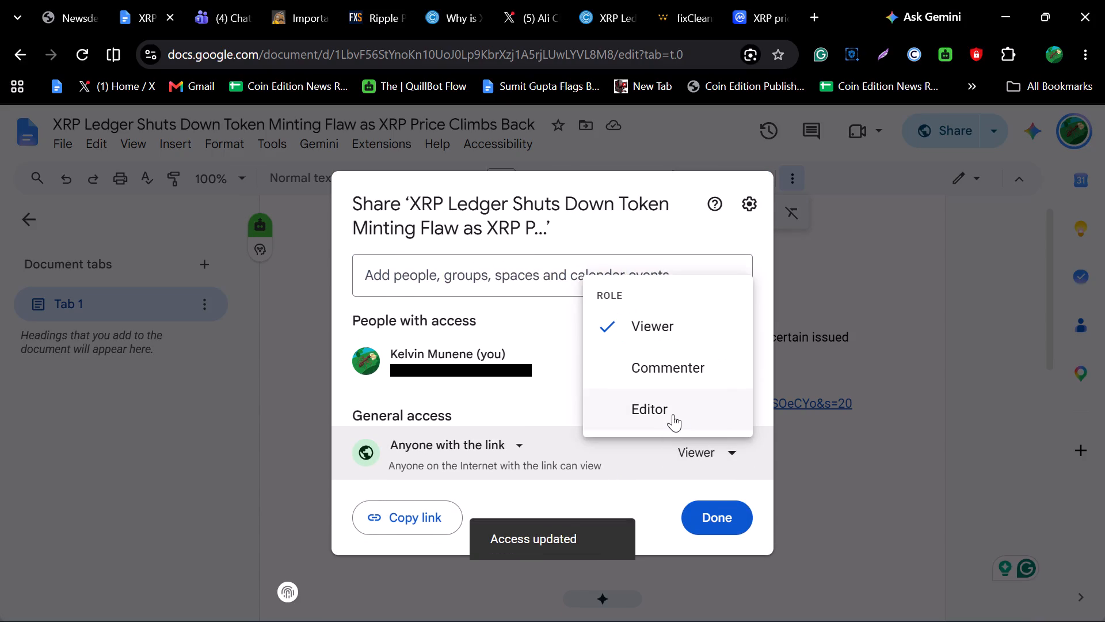
left_click(673, 414)
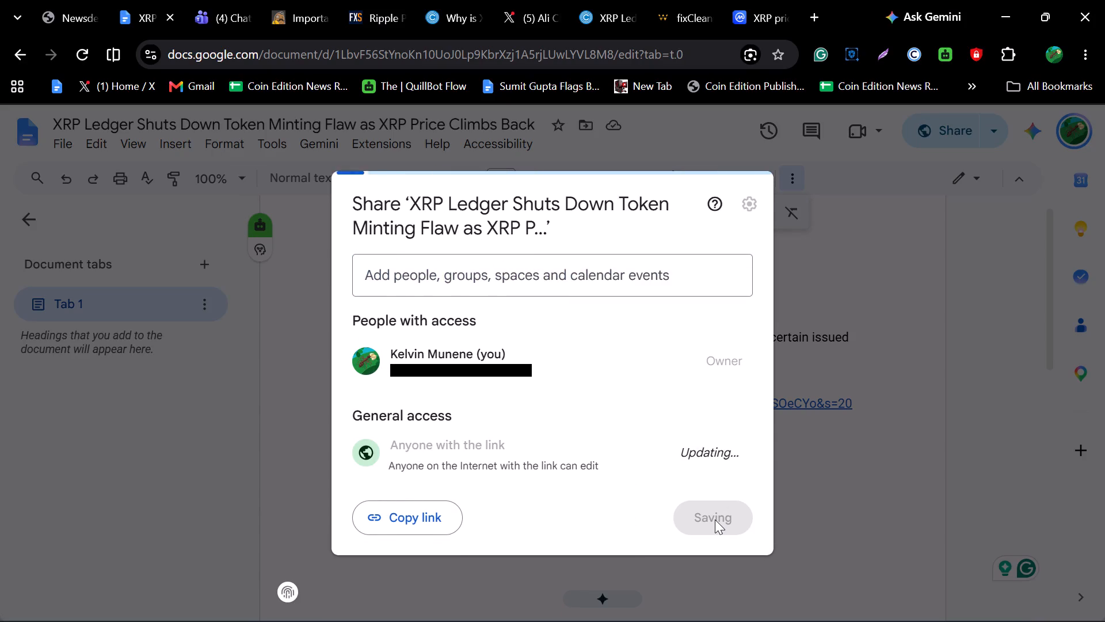
left_click(715, 519)
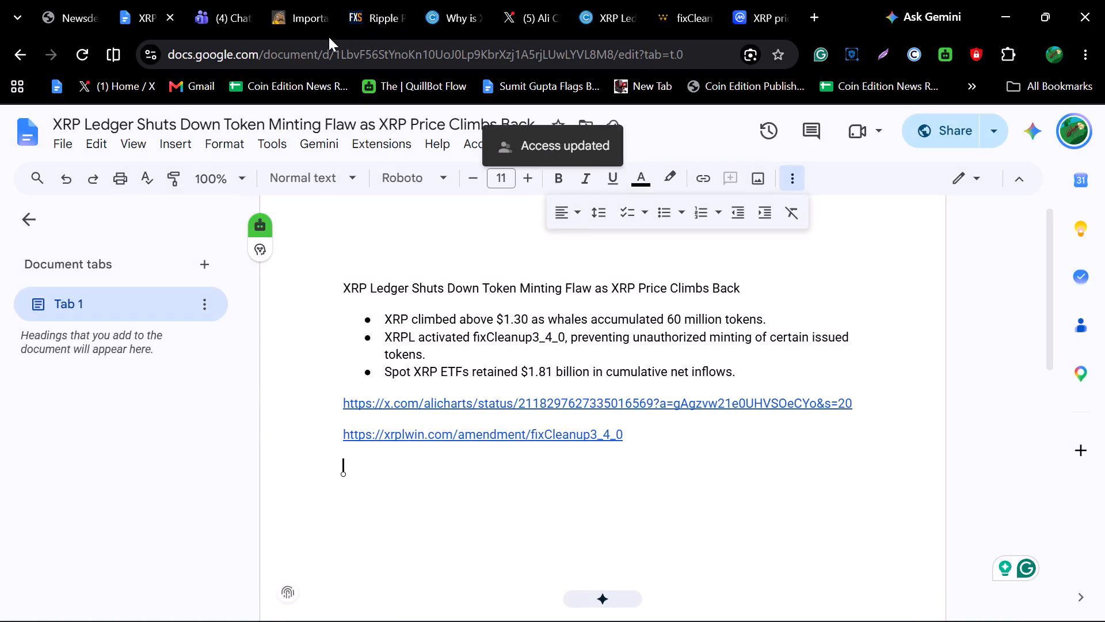
Read the whale holdings and daily chart posts in the Ali Charts thread on X, and return to the document.
left_click(528, 10)
scroll(388, 360, "down", 1)
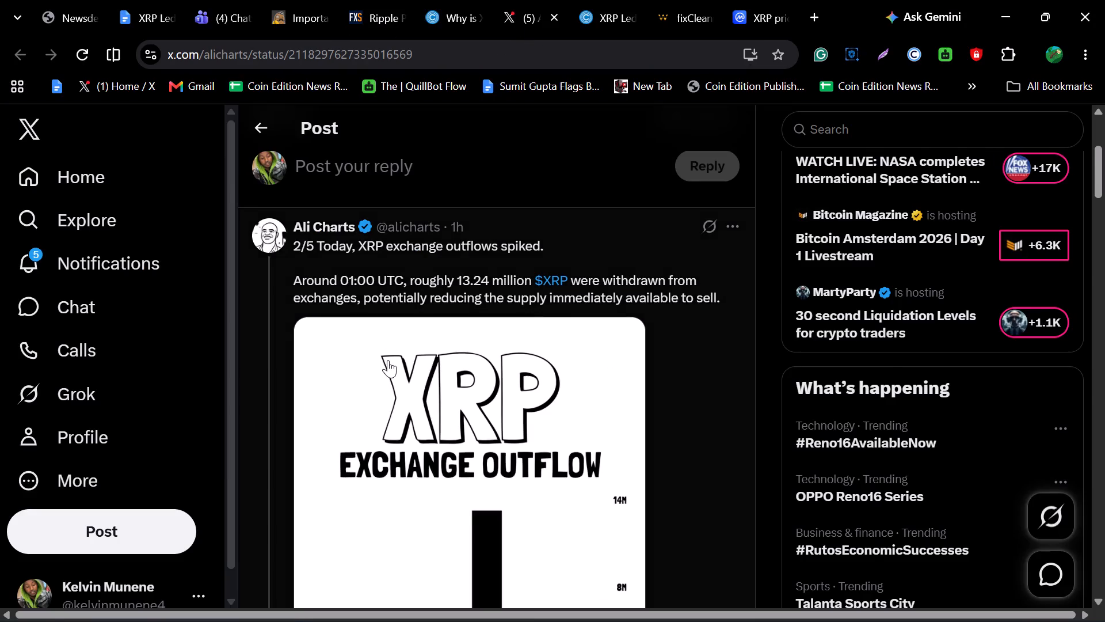
scroll(388, 360, "down", 5)
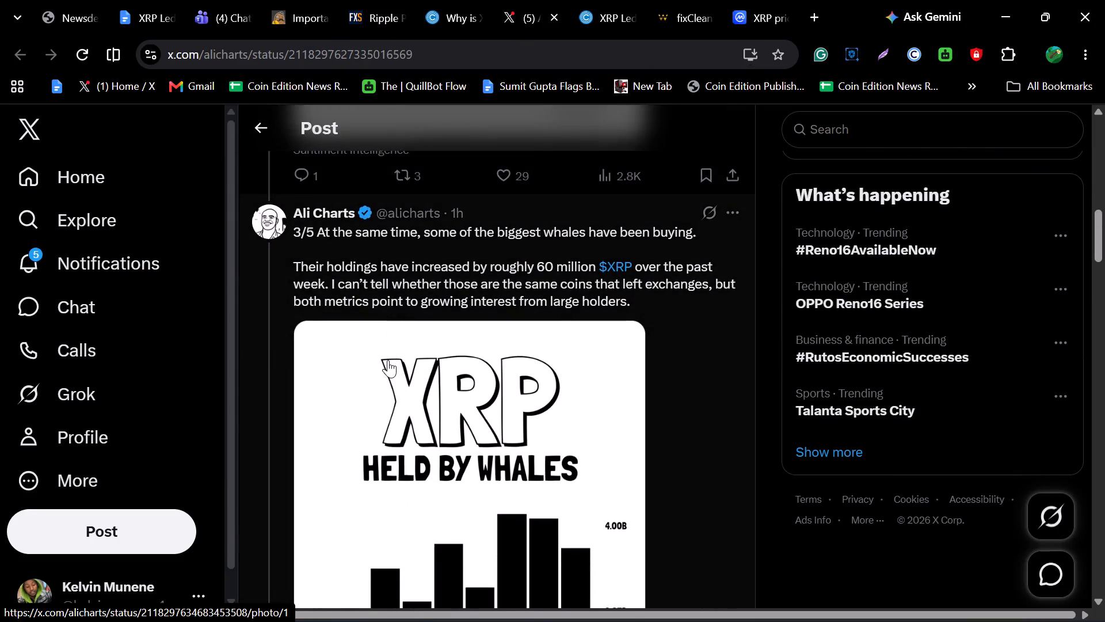
scroll(559, 250, "down", 1)
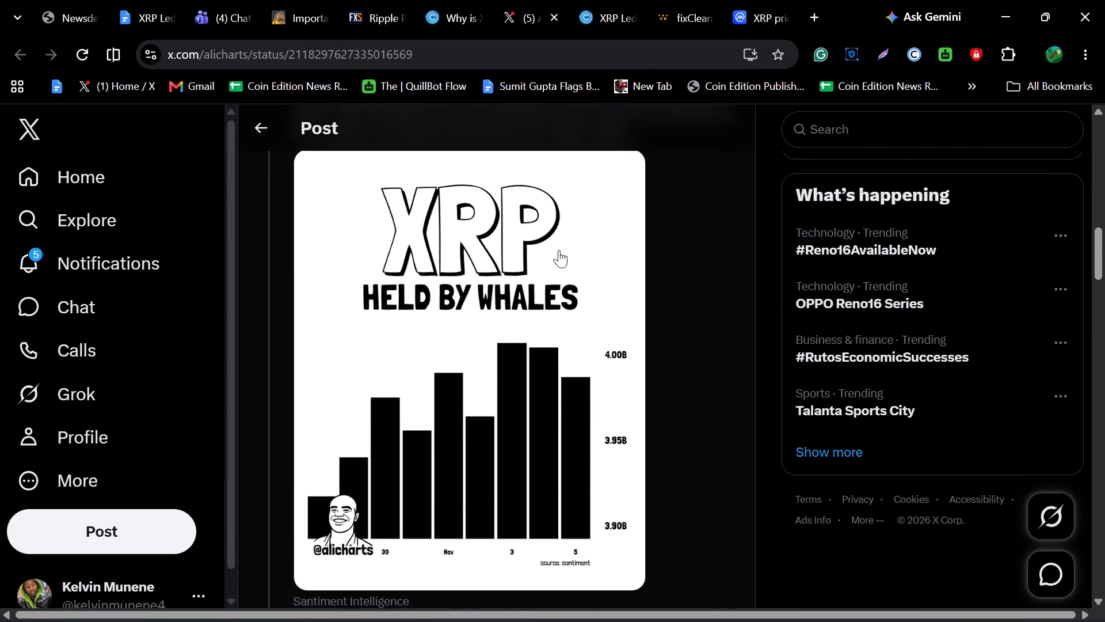
scroll(559, 250, "down", 3)
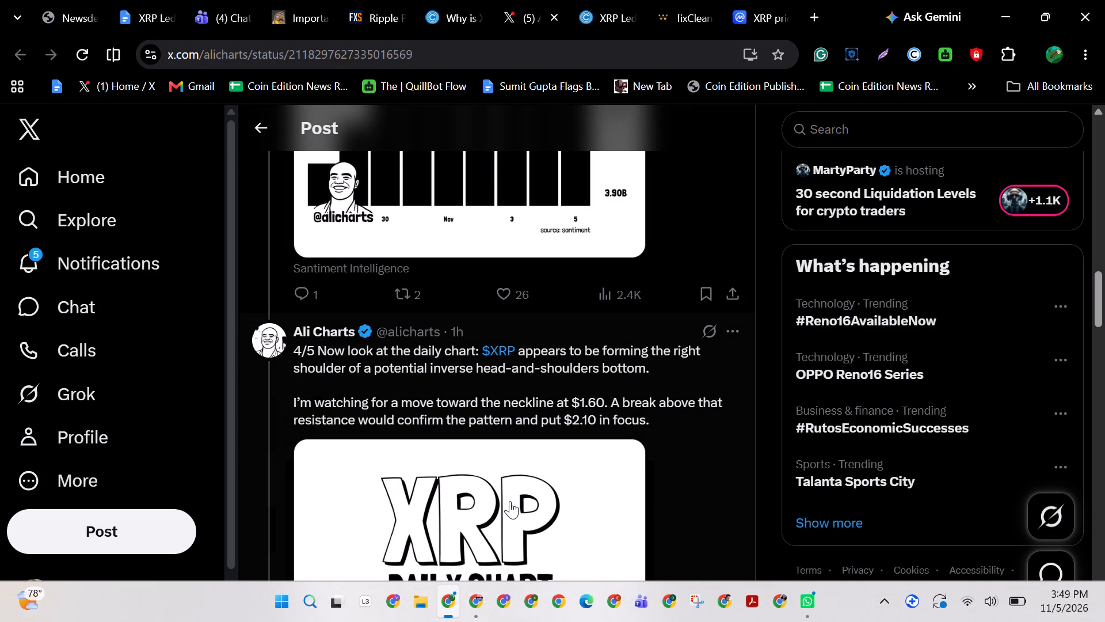
left_click(142, 6)
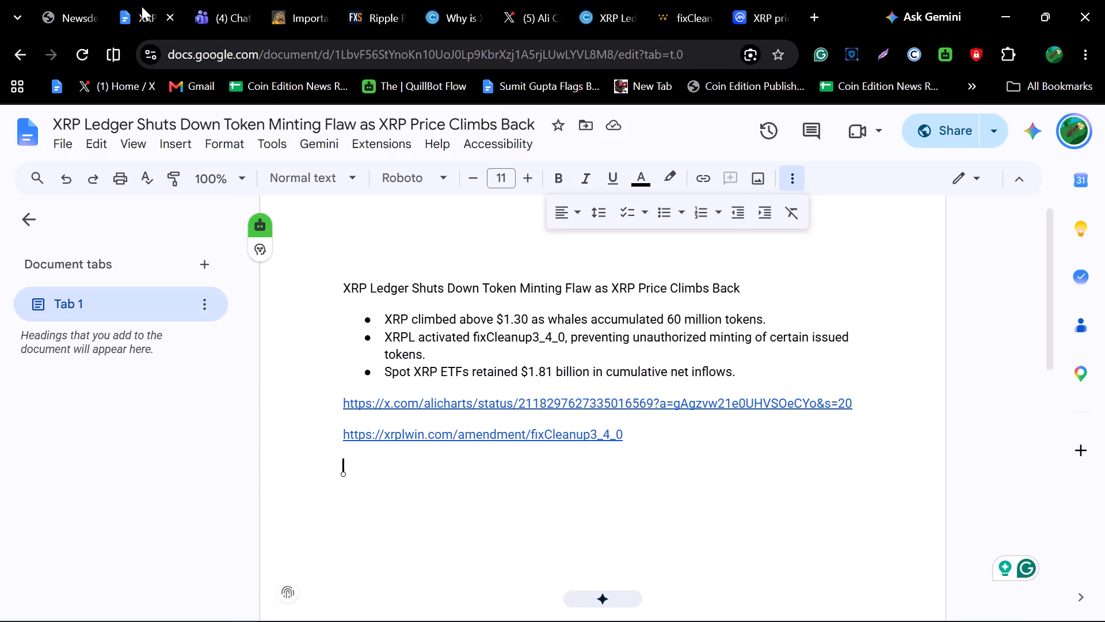
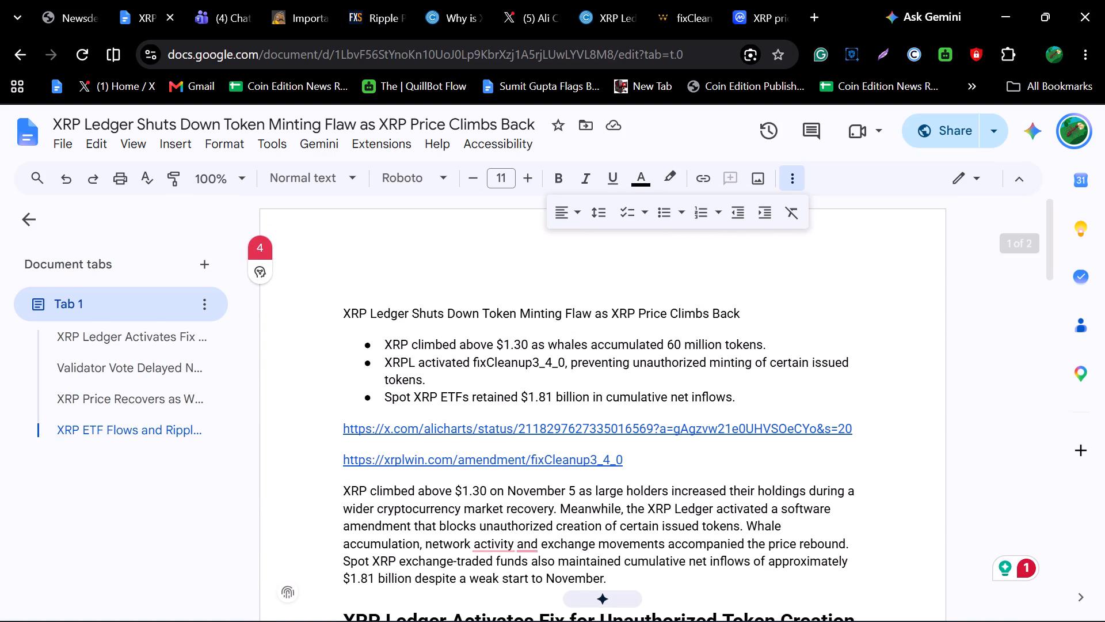
left_click(765, 322)
key("Return")
key("ctrl+v")
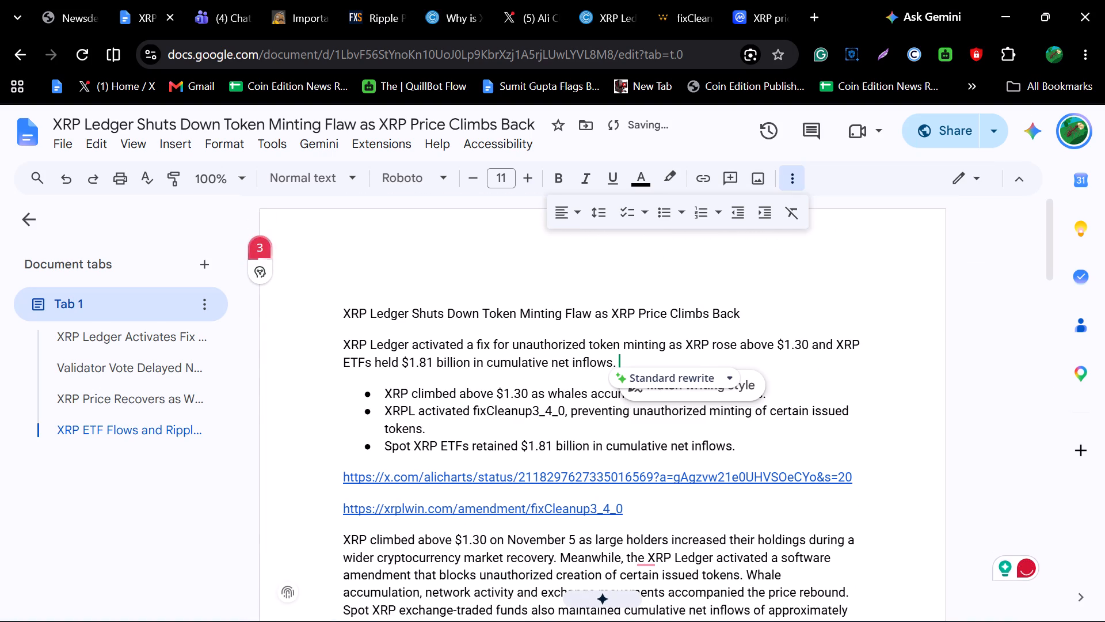
Insert the word "price" after "XRP" at the start of the first bullet and of the opening paragraph.
left_click(413, 389)
type("prix")
key("BackSpace")
type("ce")
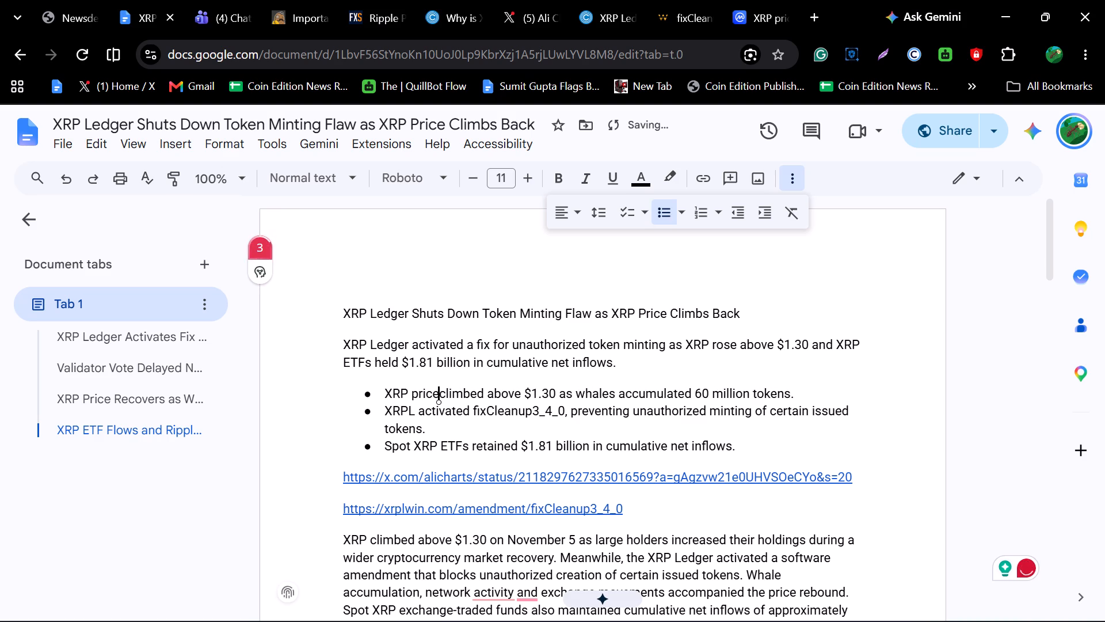
key("space")
scroll(612, 399, "down", 2)
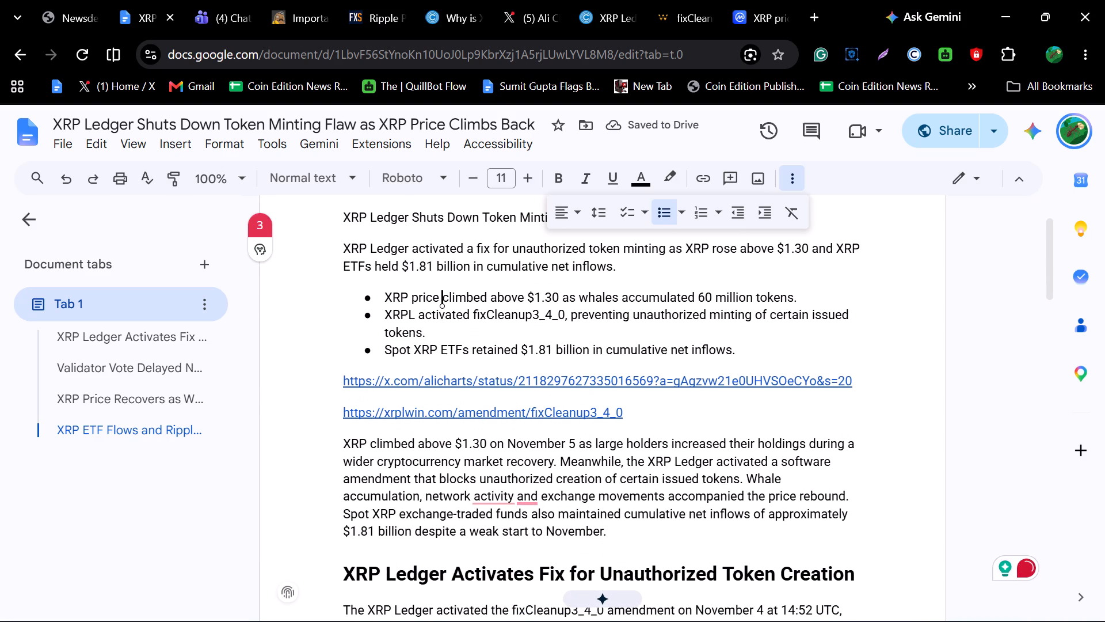
left_click(372, 445)
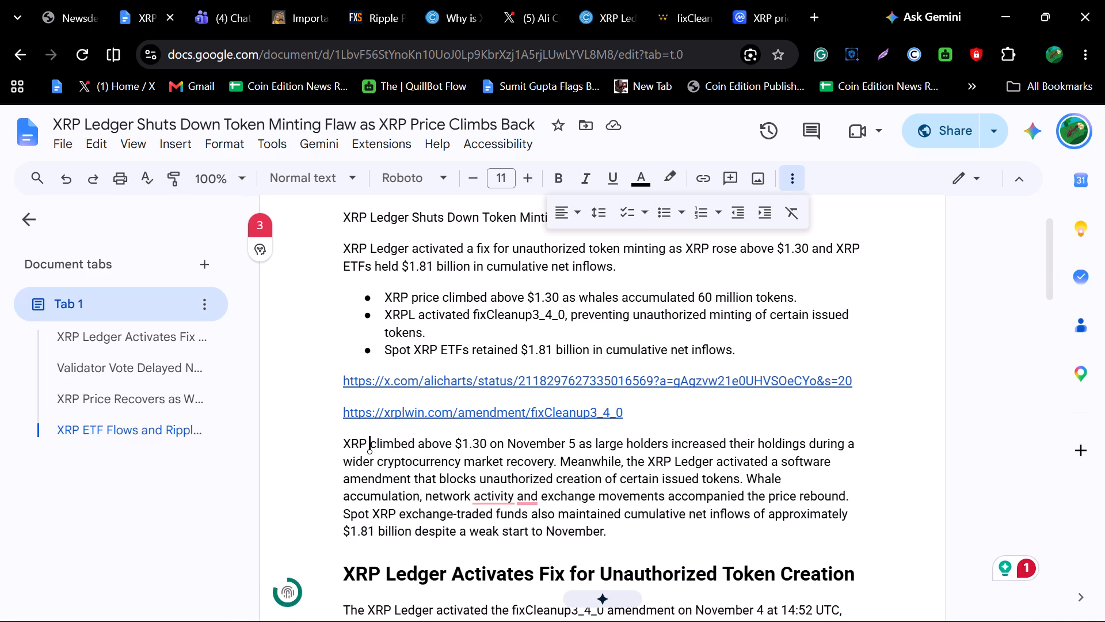
type("price")
key("space")
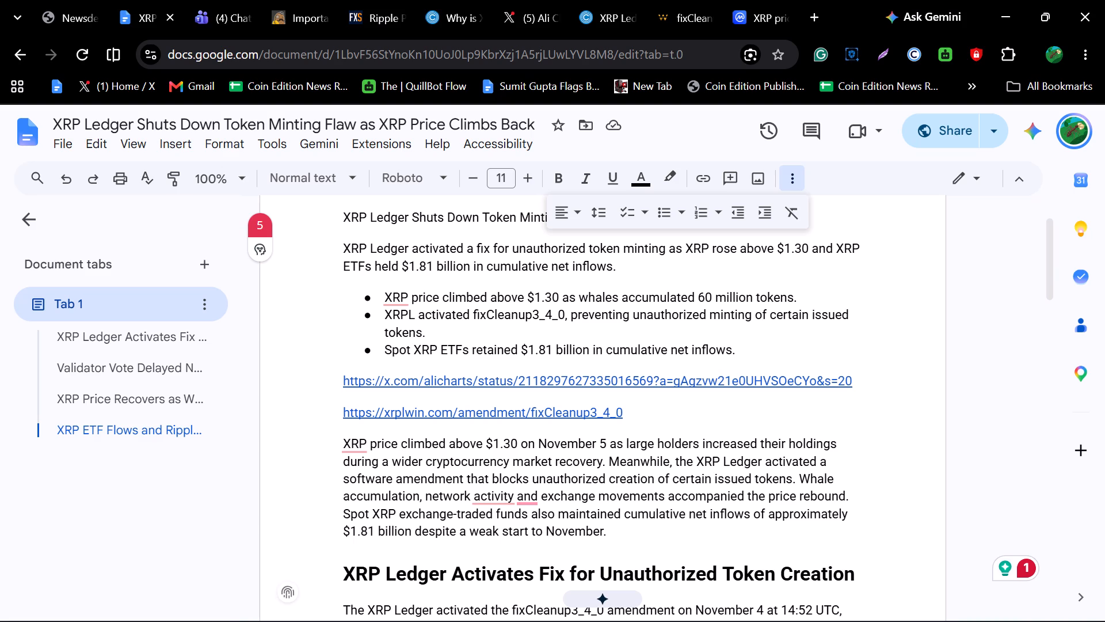
Start new paragraphs at "Spot XRP exchange-traded funds" in the introduction and at "The flaw affected" in the token creation fix section.
left_click(341, 519)
key("Return")
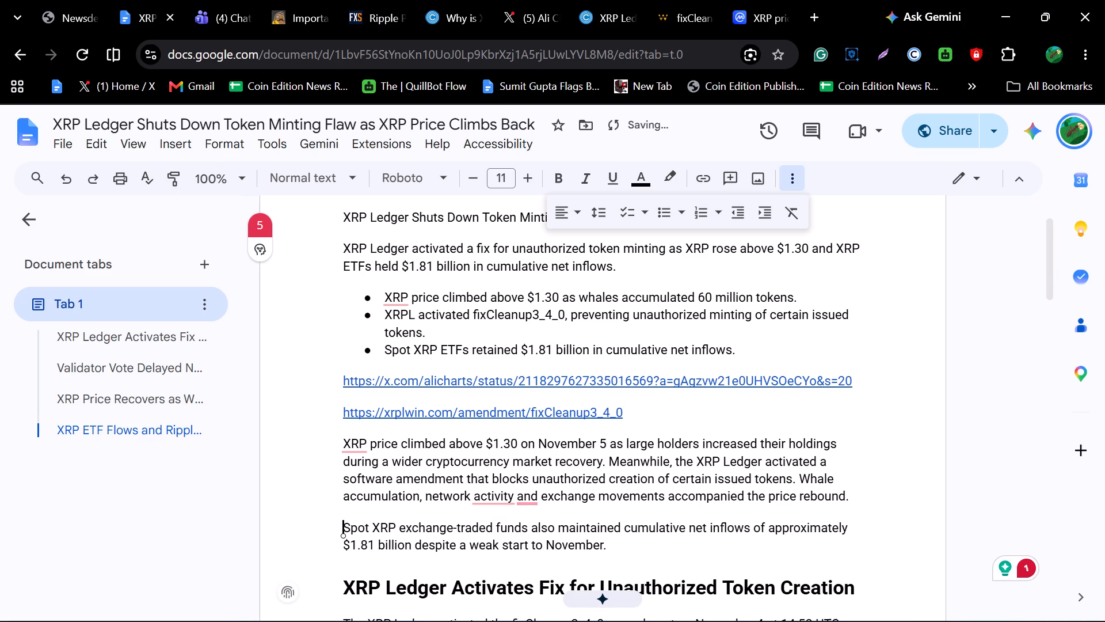
scroll(402, 509, "down", 2)
scroll(577, 413, "down", 1)
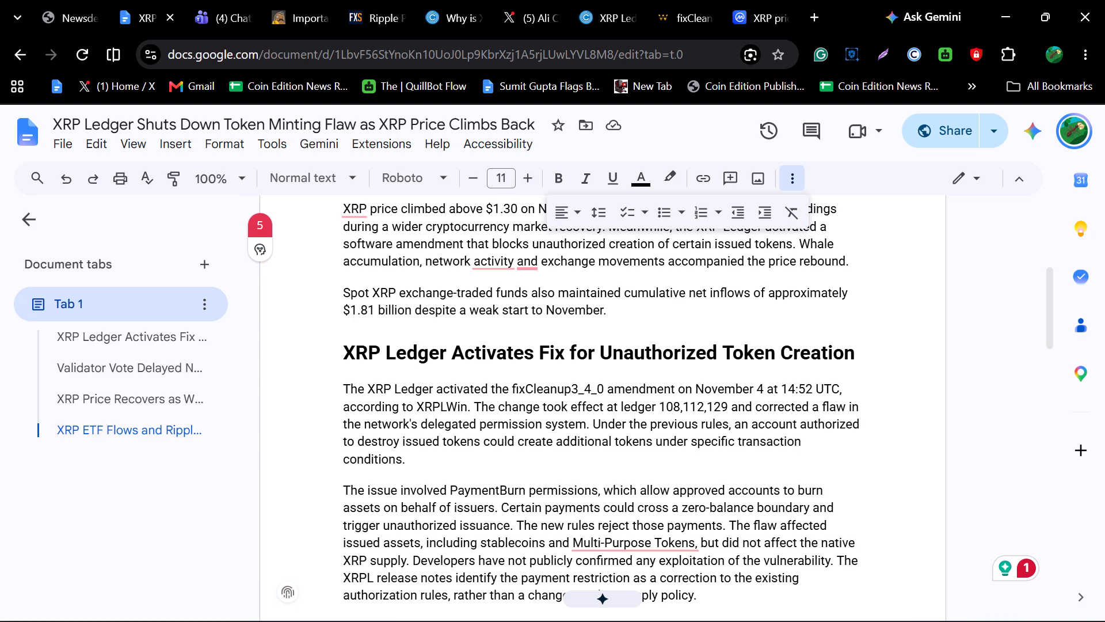
scroll(493, 424, "right", 1)
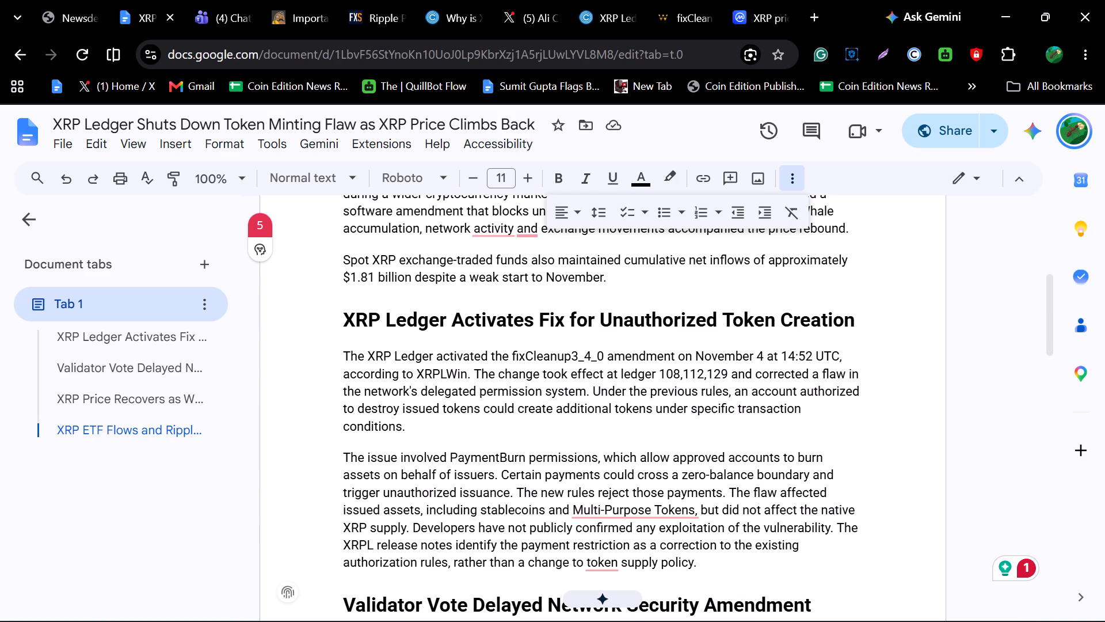
left_click(727, 492)
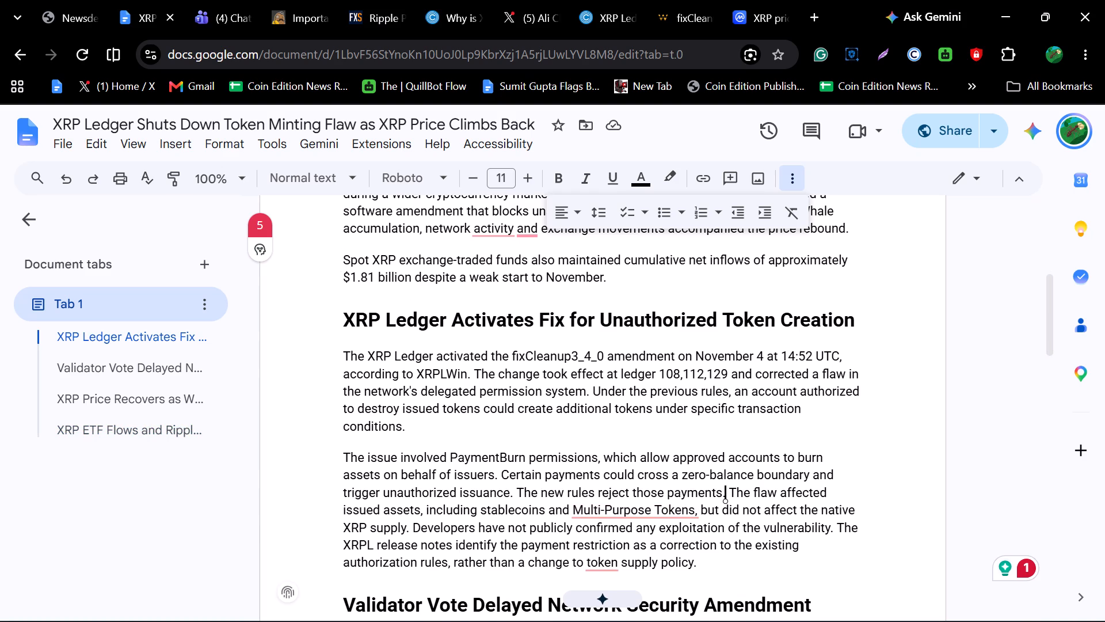
key("Return")
key("Delete")
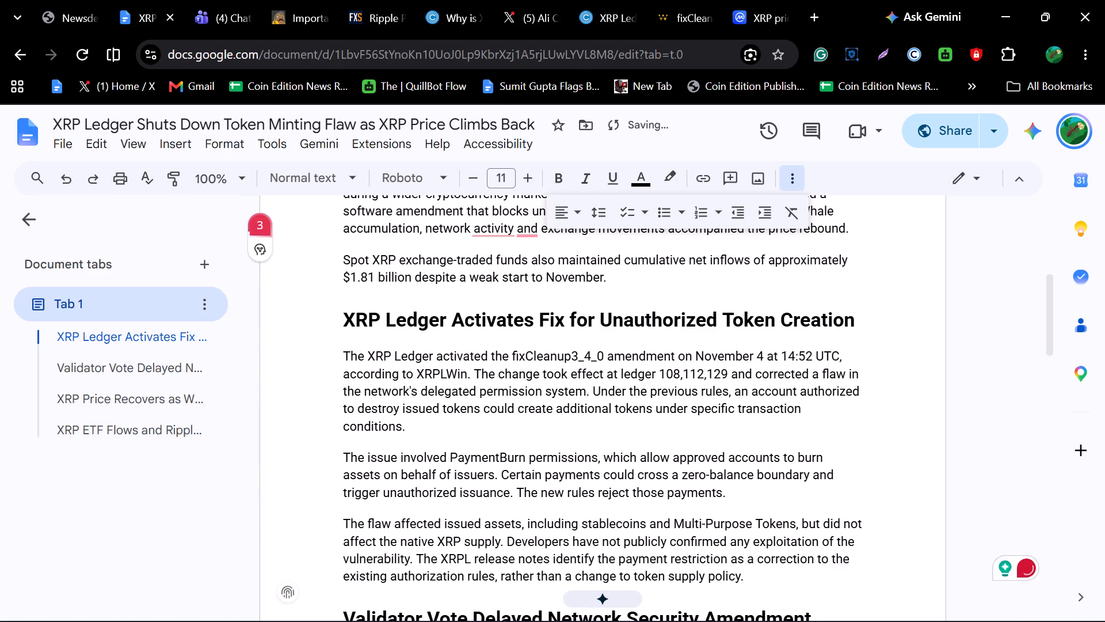
Link "fixCleanup3_4_0 amendment" in the token creation fix section to the XRPLWin page xrplwin.com/amendment/fixCleanup3_4_0.
scroll(547, 529, "down", 3)
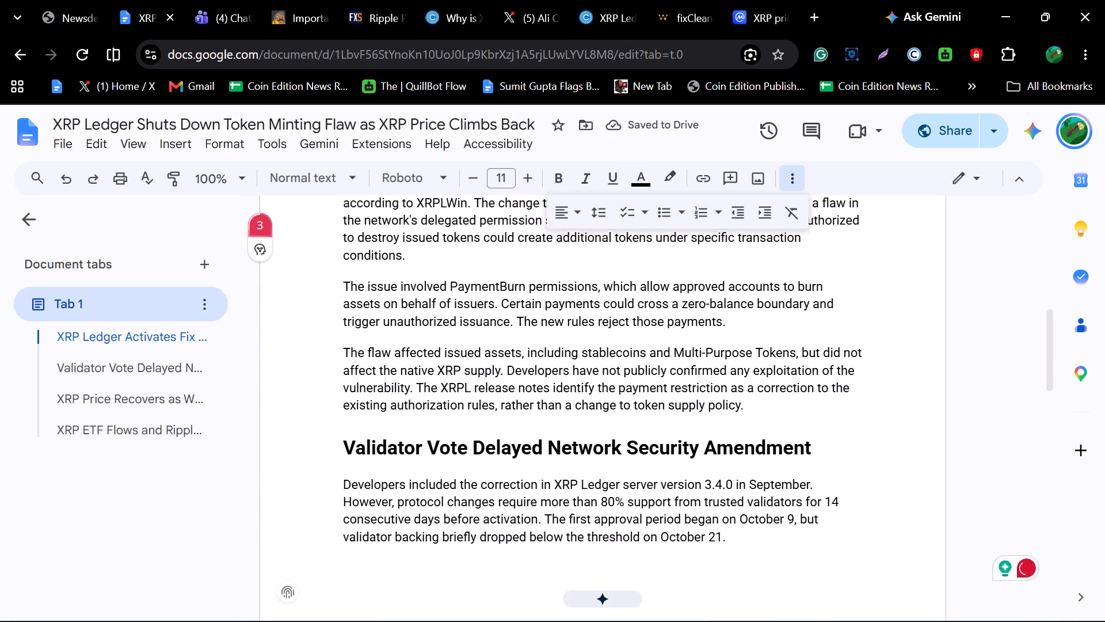
scroll(547, 529, "down", 1)
scroll(547, 529, "up", 1)
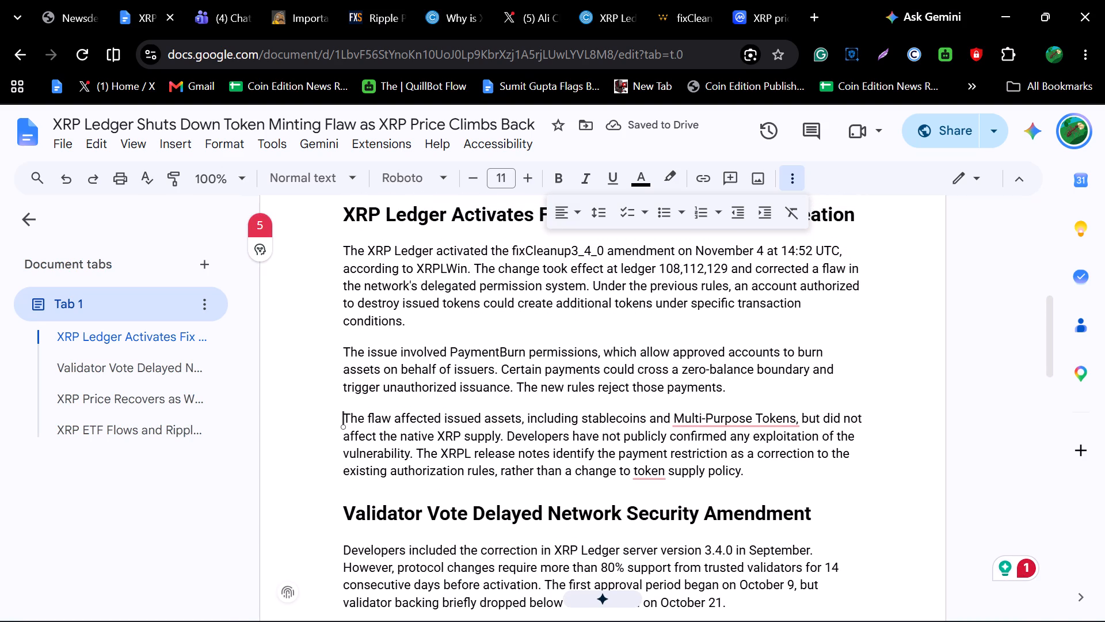
left_click_drag(674, 251, 534, 226)
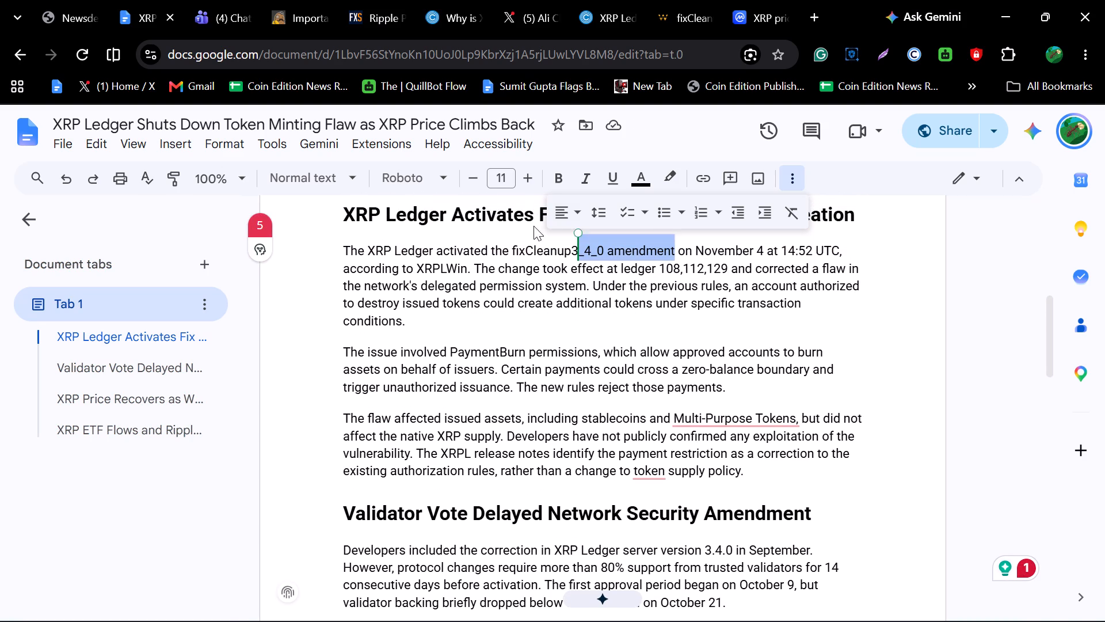
left_click_drag(534, 226, 513, 253)
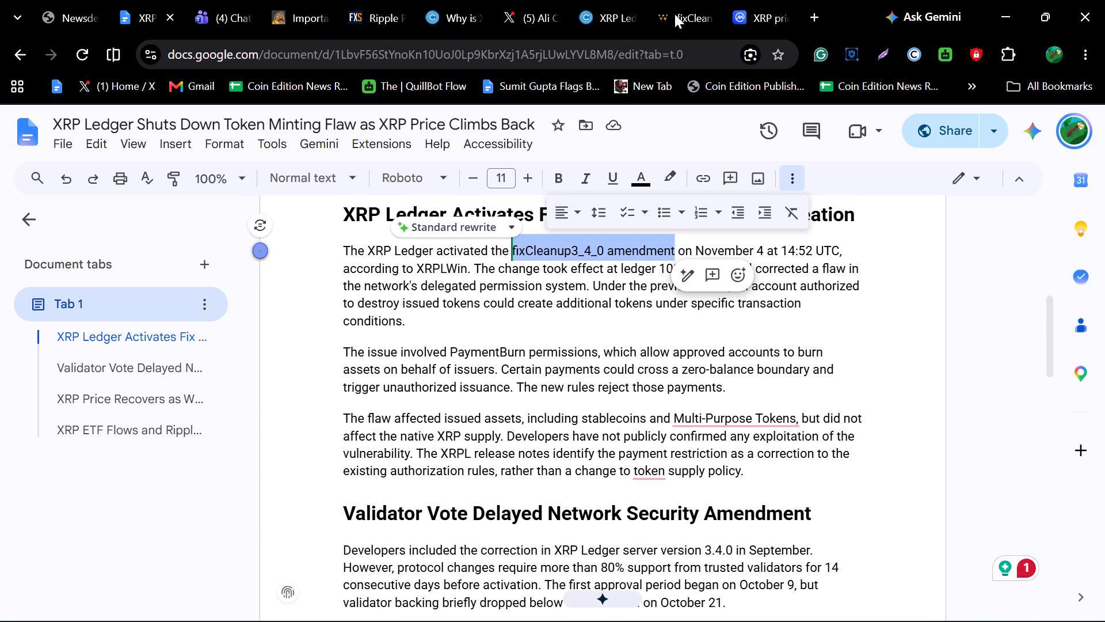
left_click(673, 4)
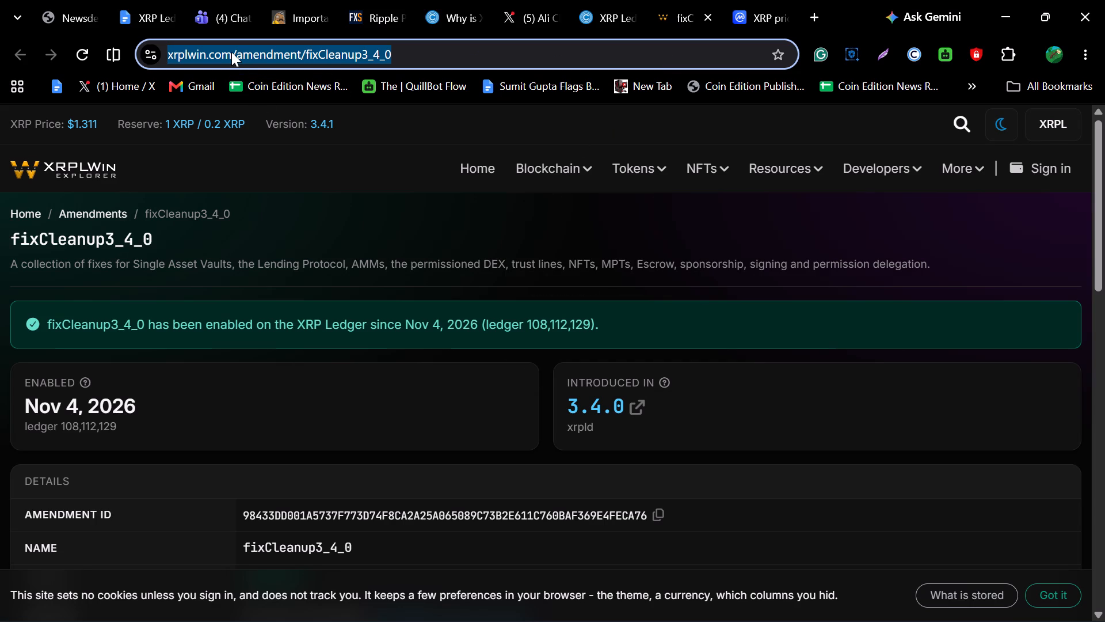
key("ctrl+c")
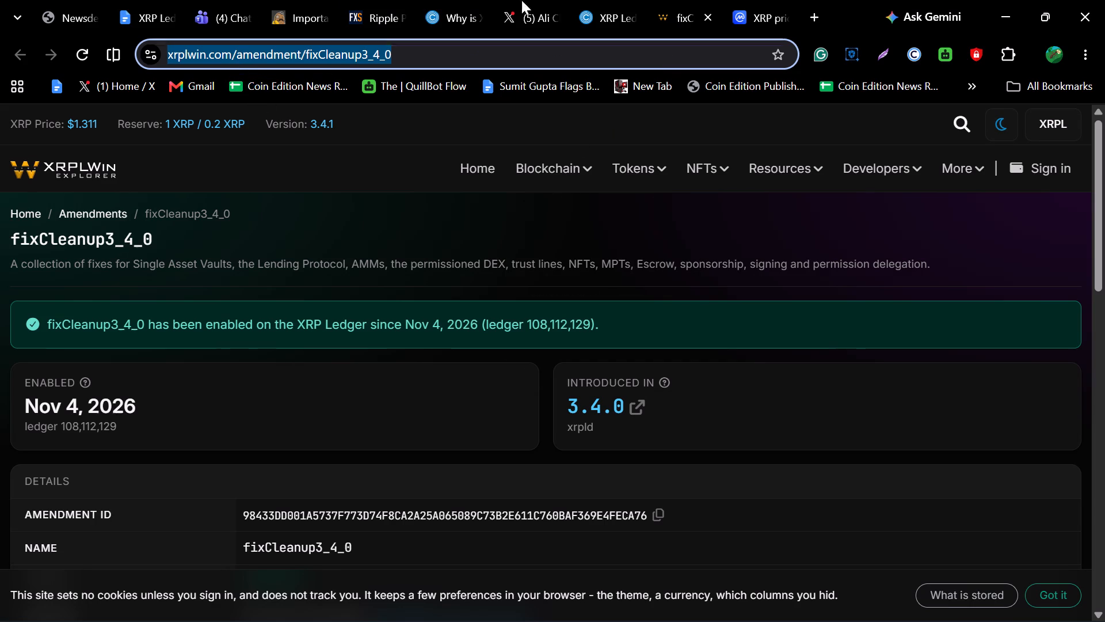
left_click(142, 14)
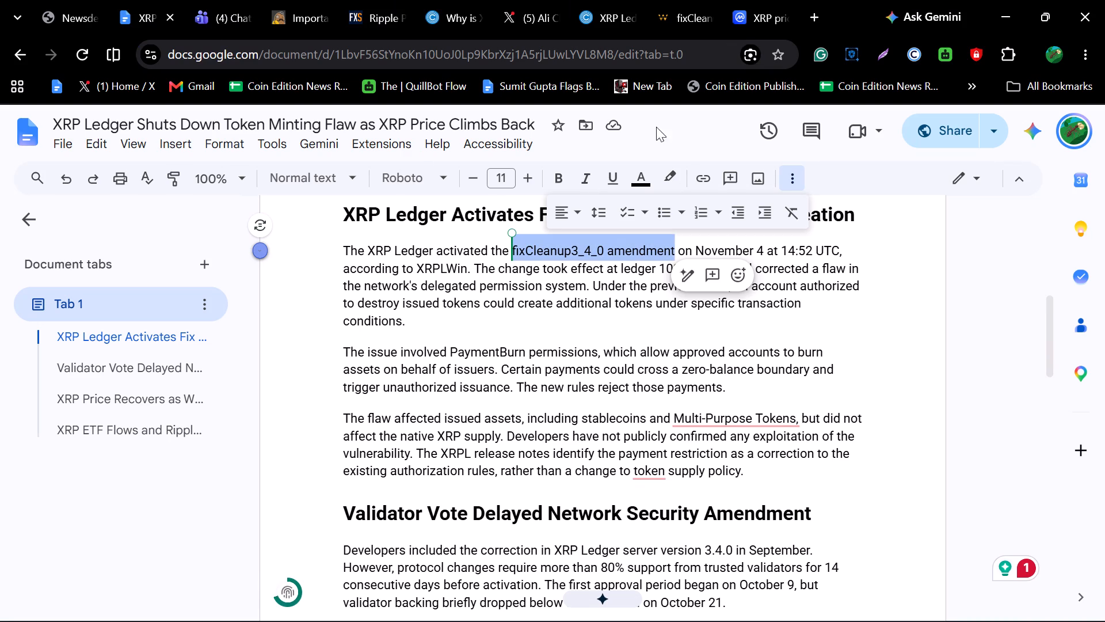
left_click(700, 172)
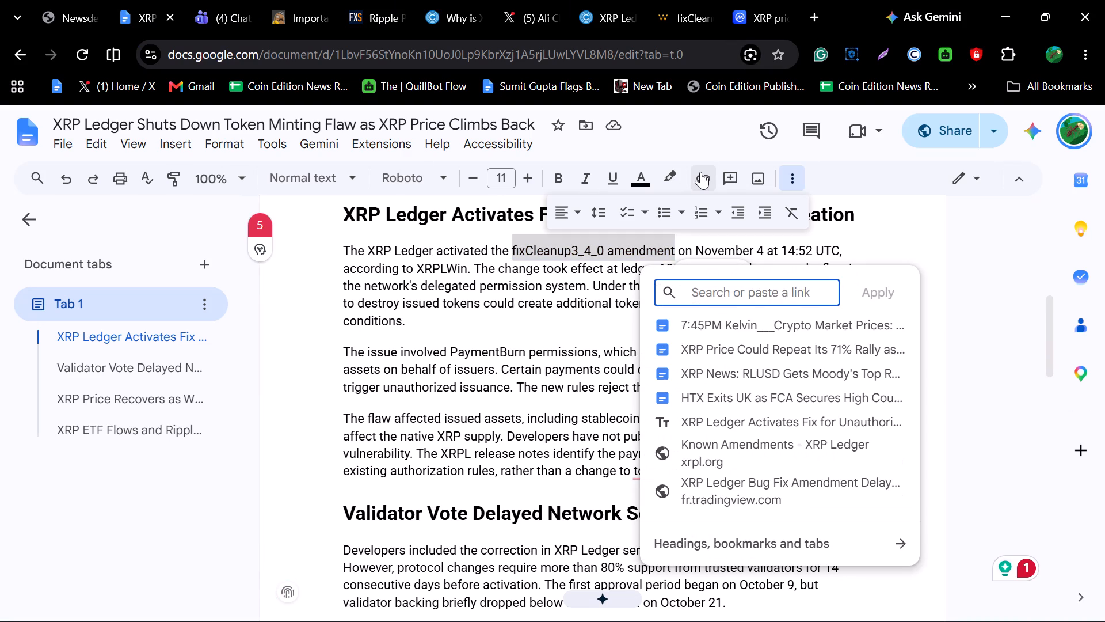
key("ctrl+v")
left_click(882, 287)
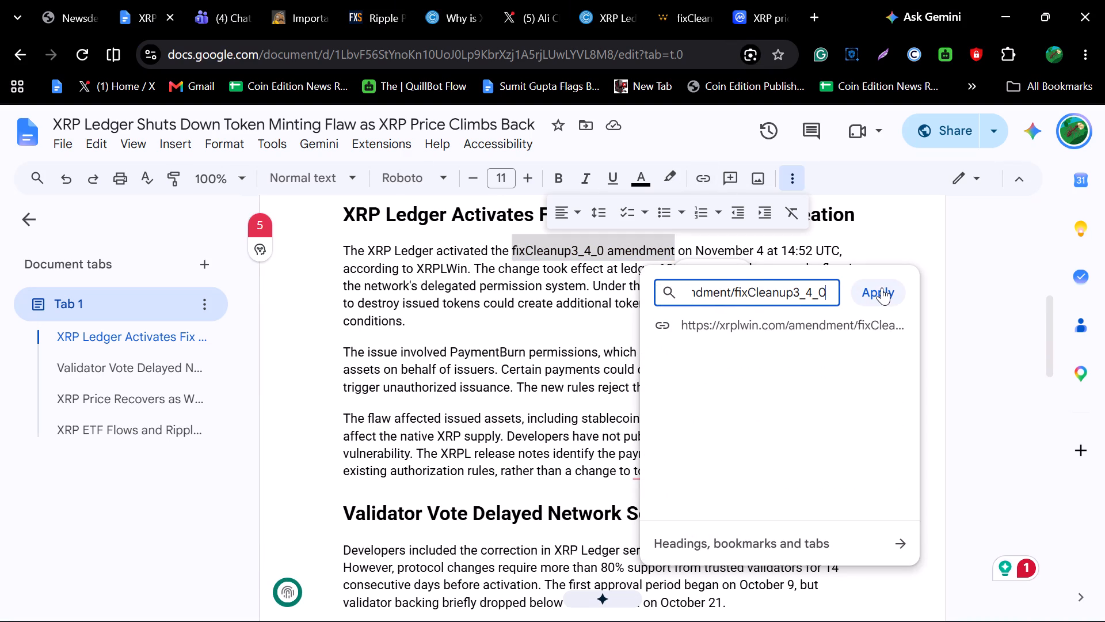
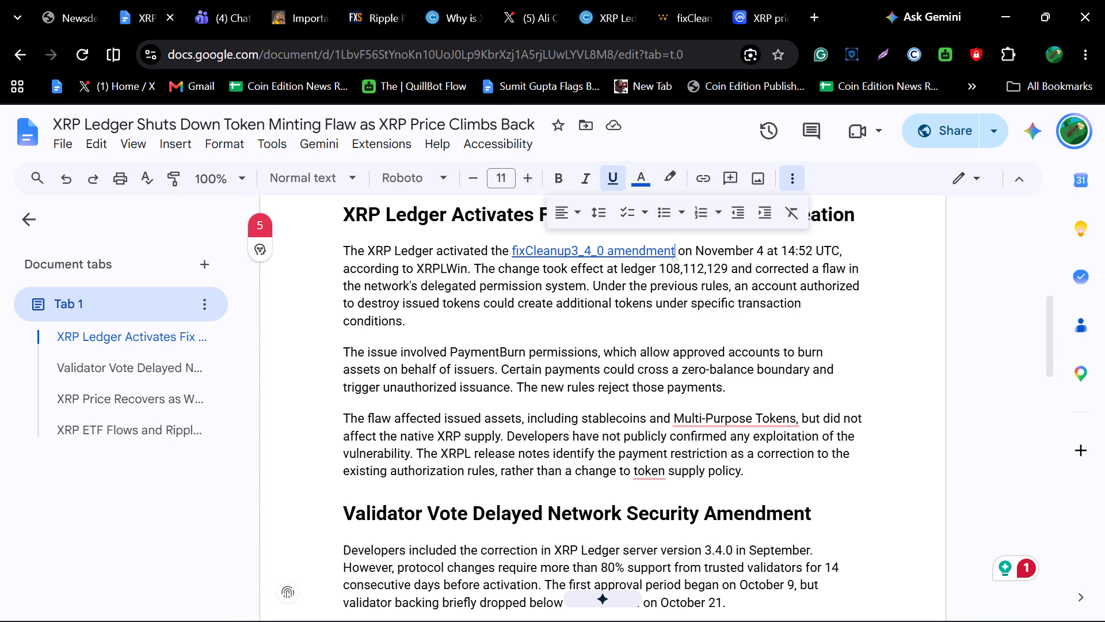
Select "protocol changes" in the validator vote section for linking, and search The Market Periodical site for "xrpl".
scroll(454, 398, "down", 1)
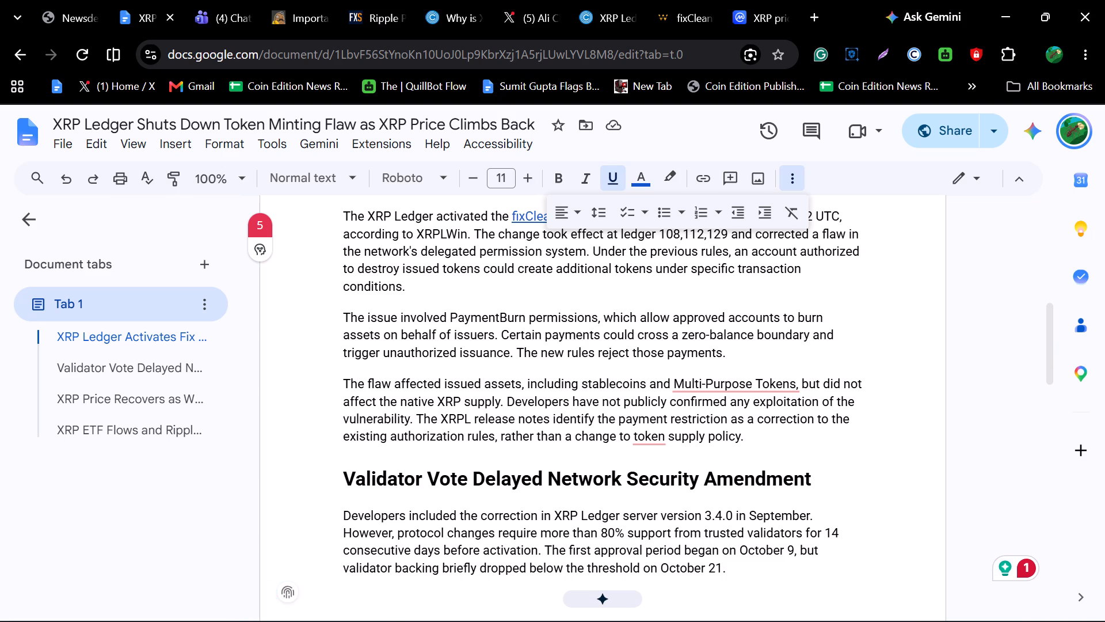
scroll(571, 447, "down", 2)
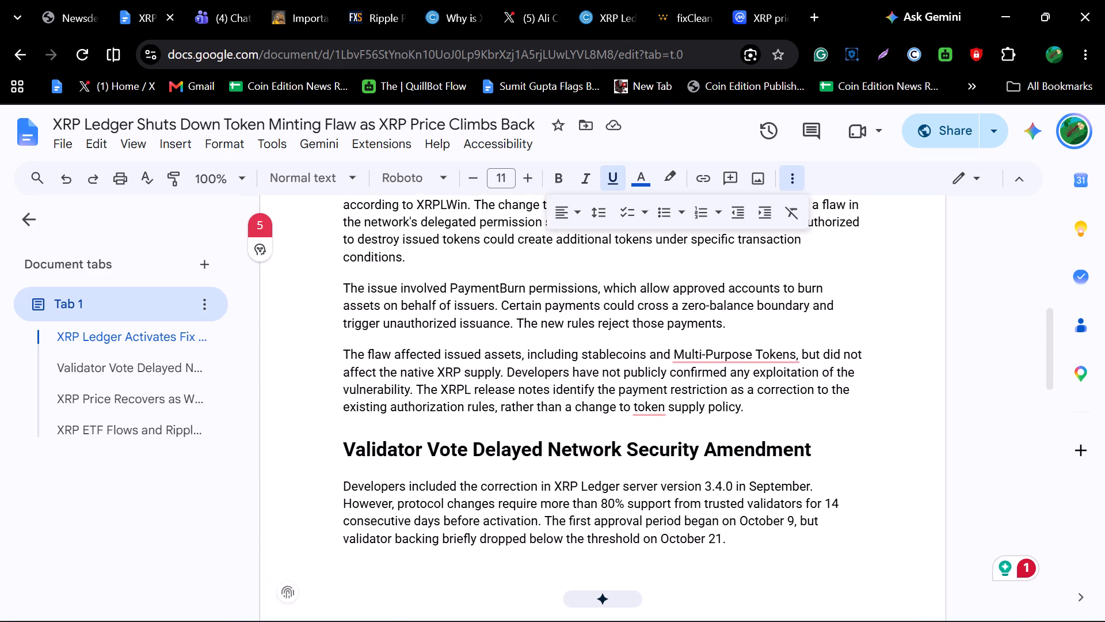
scroll(571, 447, "down", 2)
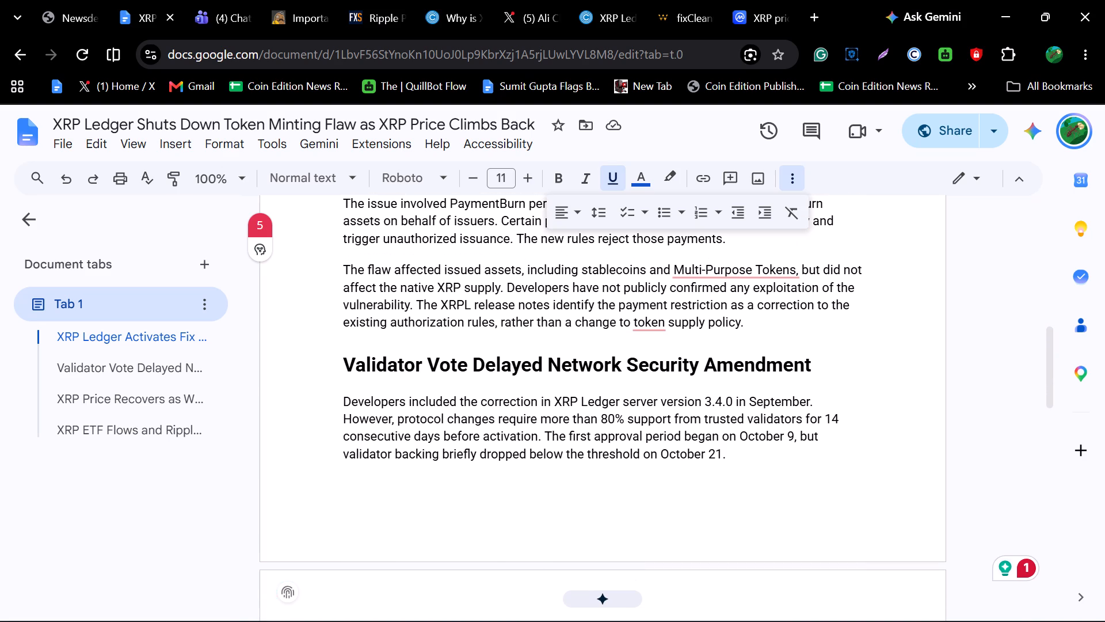
scroll(450, 408, "down", 1)
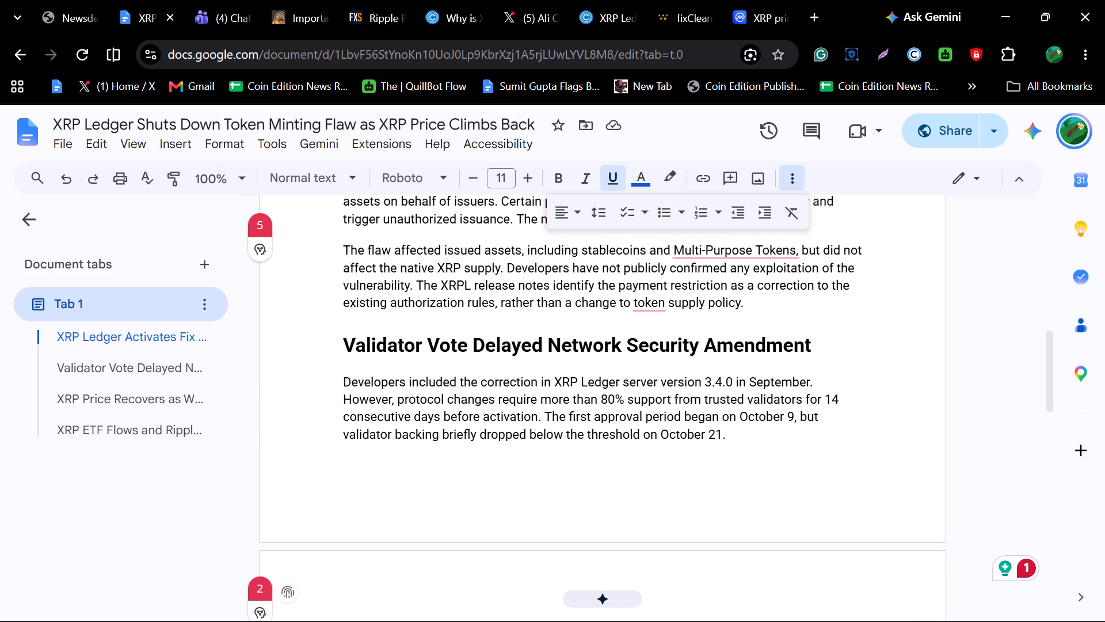
scroll(450, 408, "down", 1)
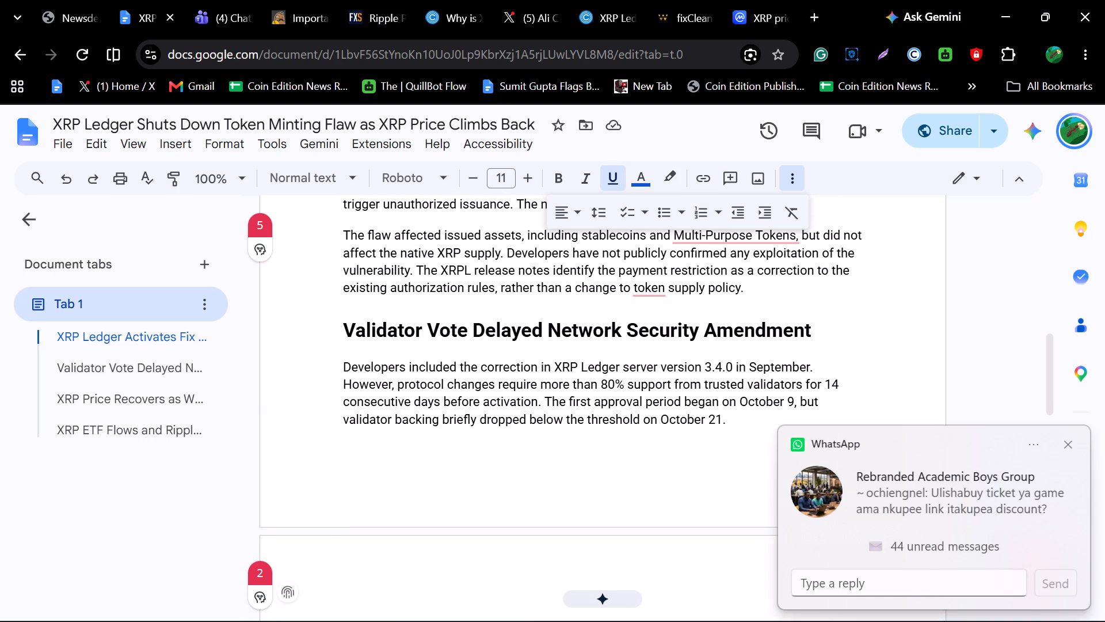
left_click_drag(496, 384, 397, 383)
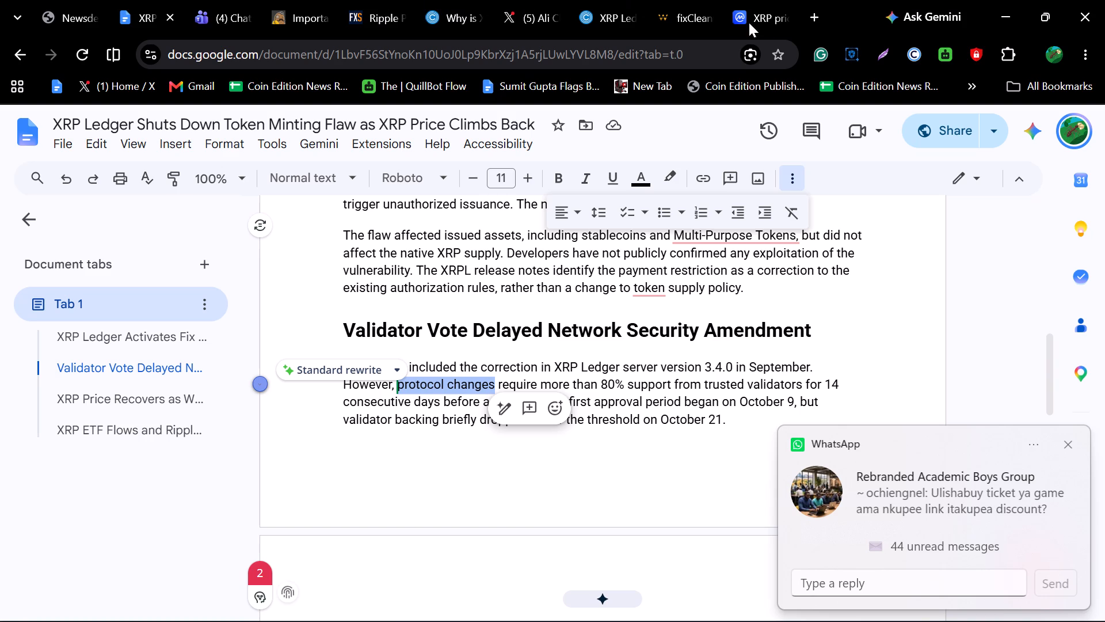
left_click(814, 16)
type("the")
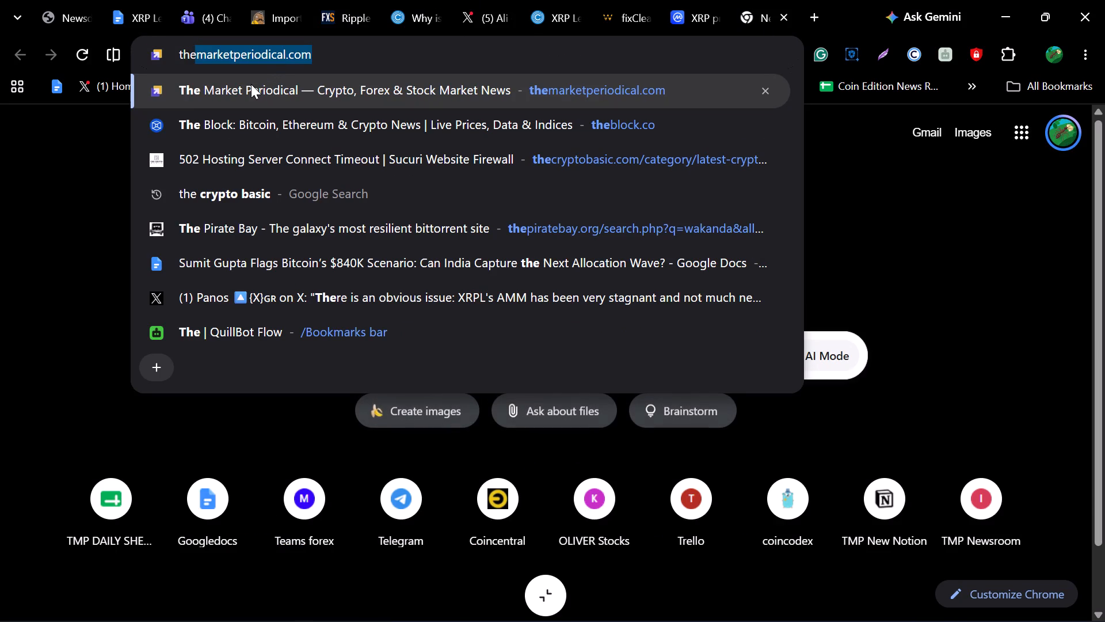
left_click(251, 84)
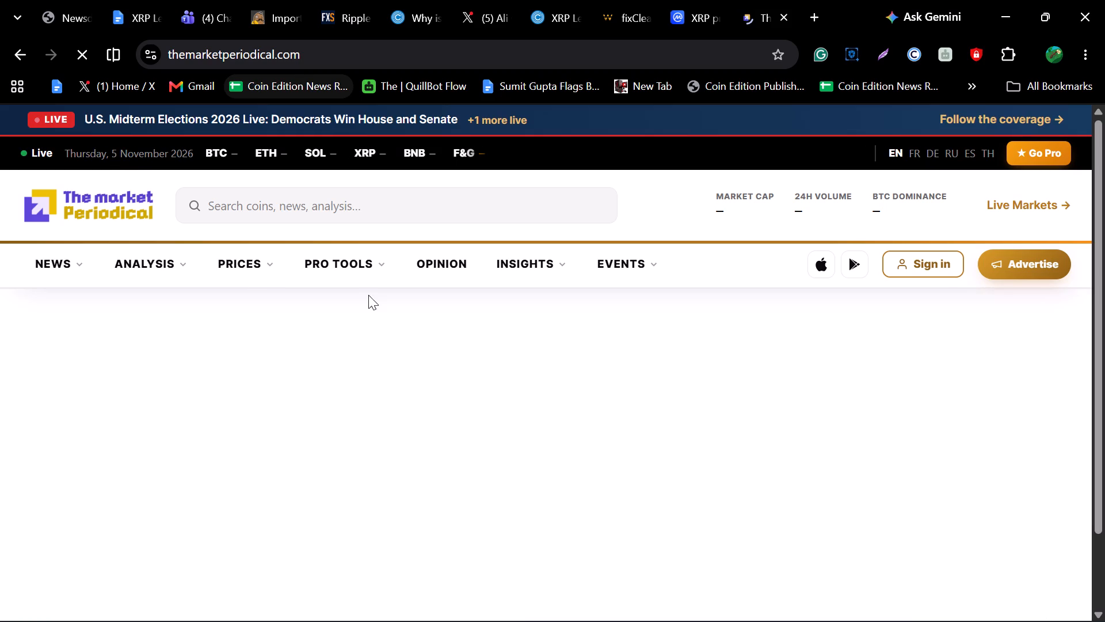
left_click(220, 203)
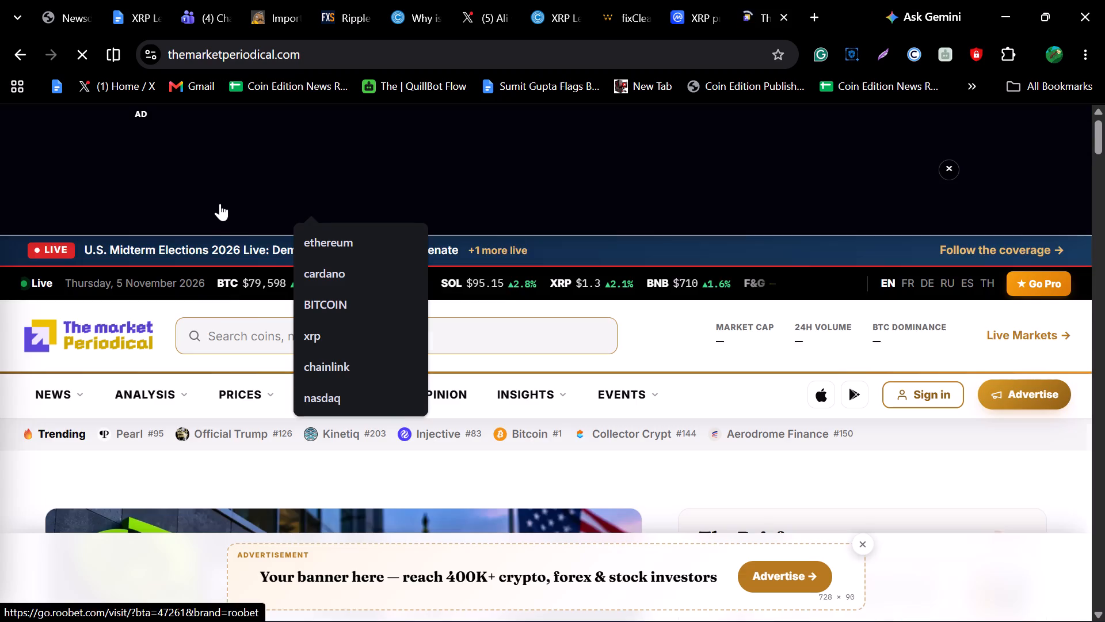
type("xr")
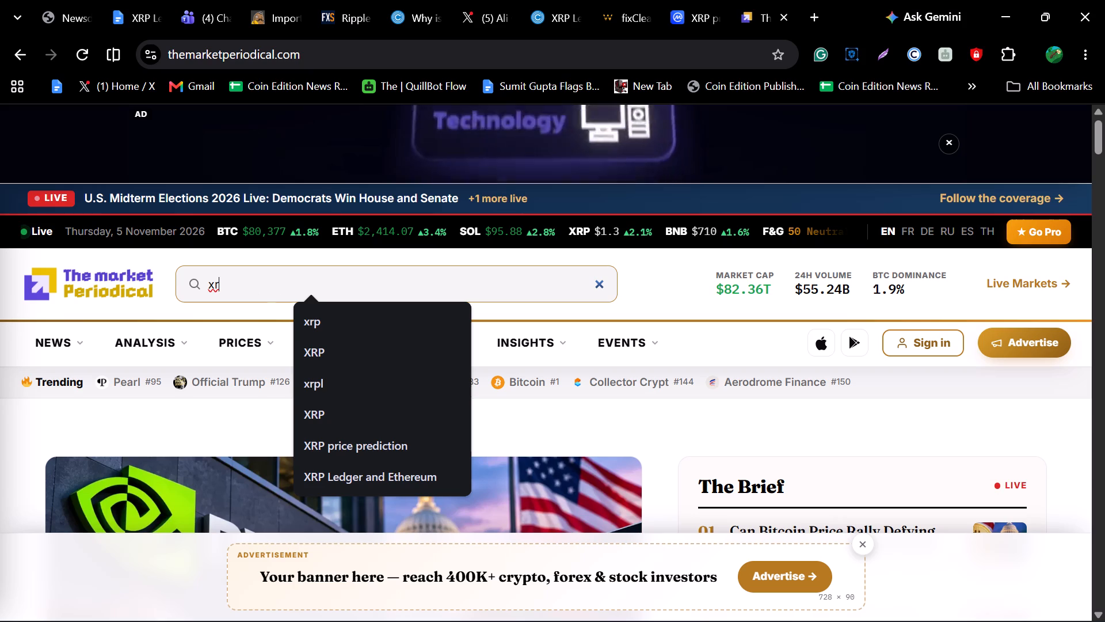
type("pl")
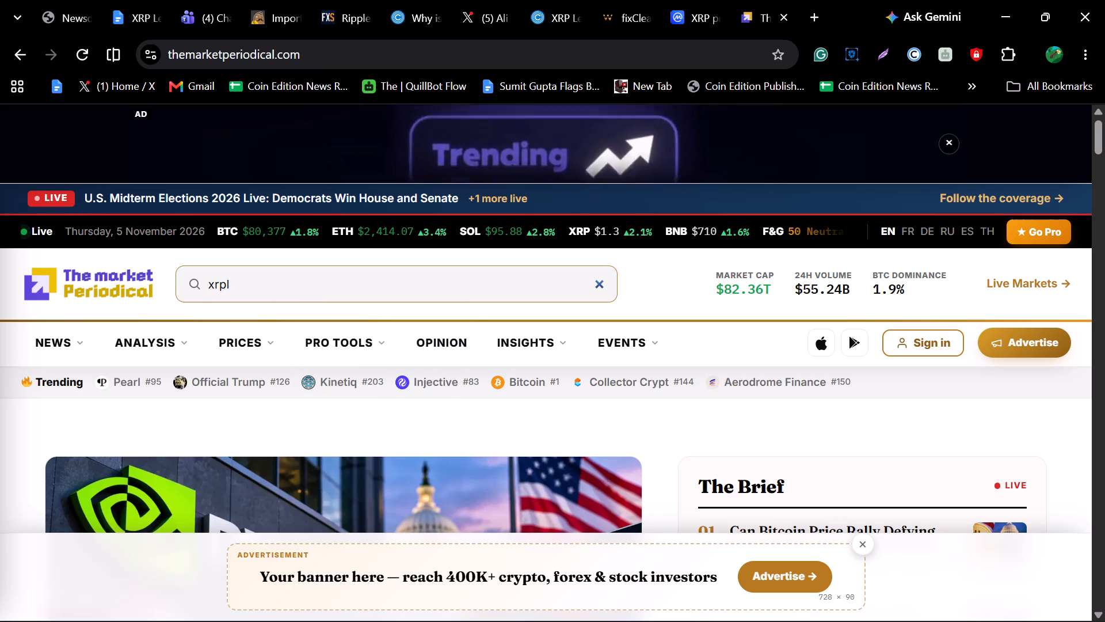
key("Return")
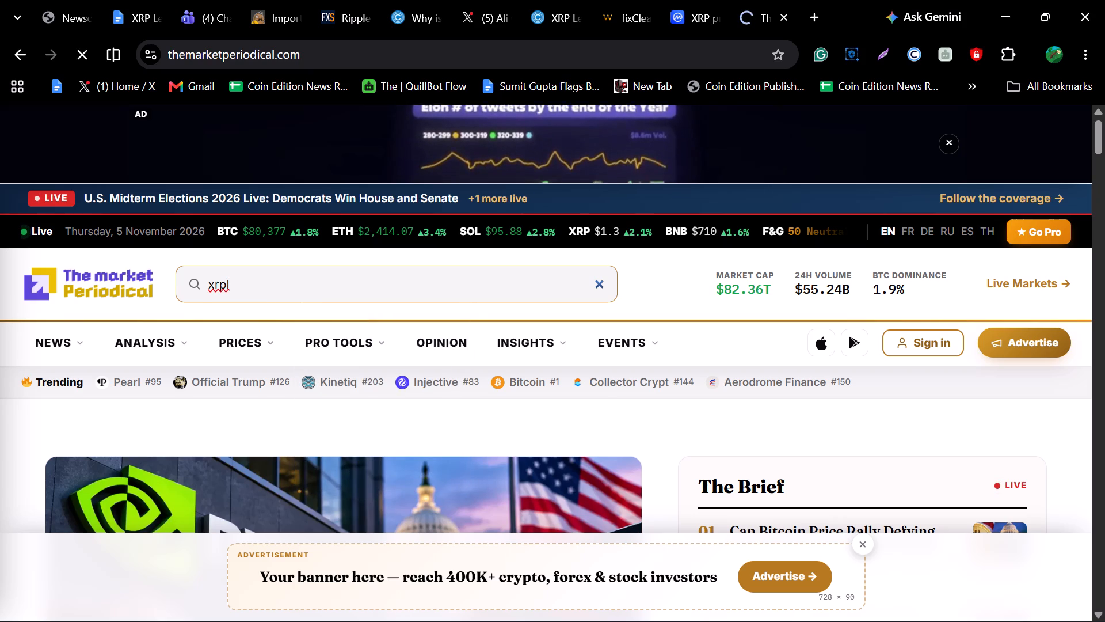
left_click(197, 285)
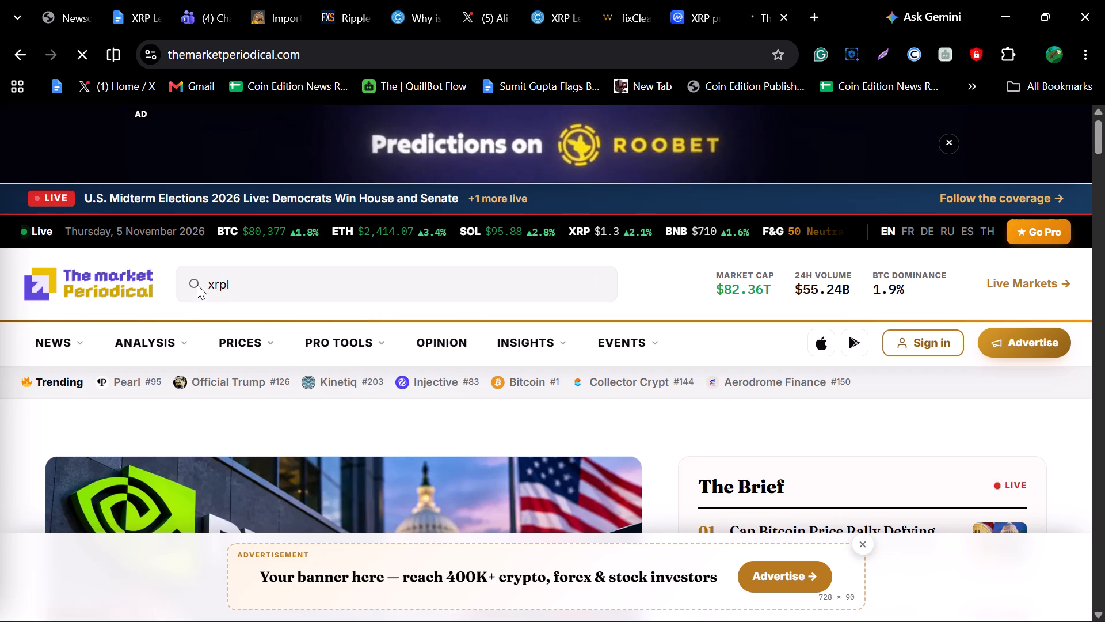
left_click(245, 280)
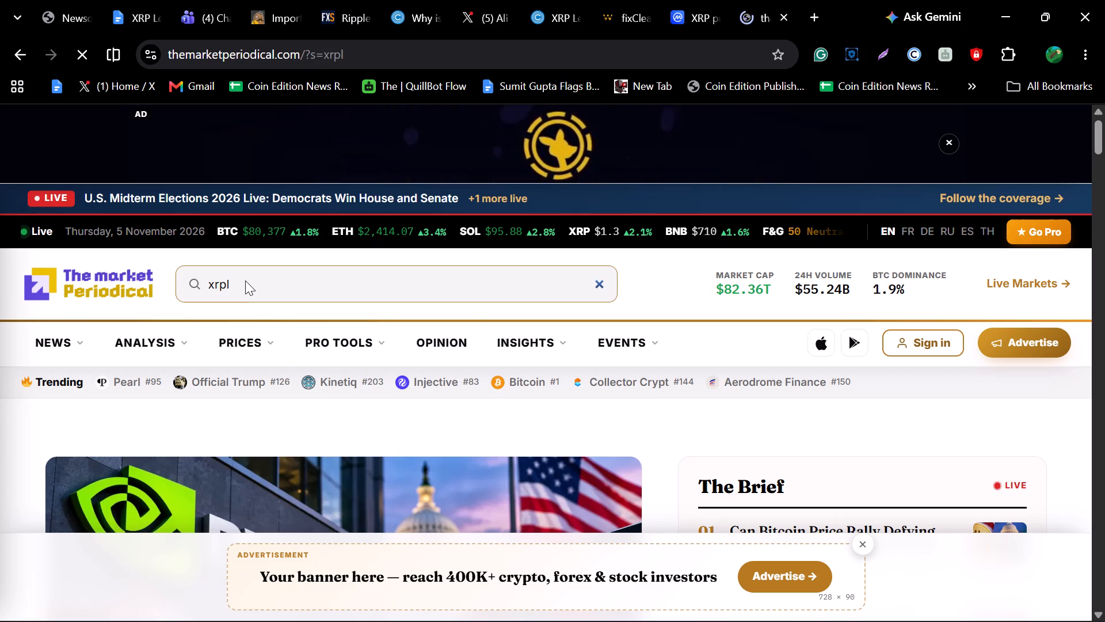
key("Return")
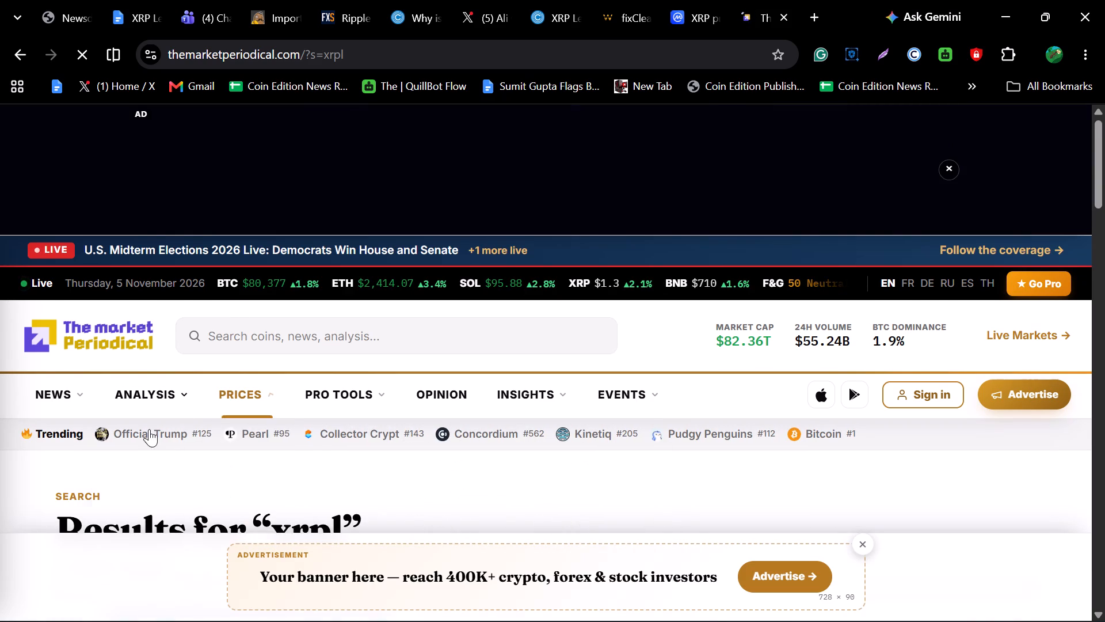
Copy the link address of the article "Ripple News: XRPL Eyes Crypto Lending Market" from the search results.
scroll(111, 454, "down", 2)
scroll(70, 347, "down", 1)
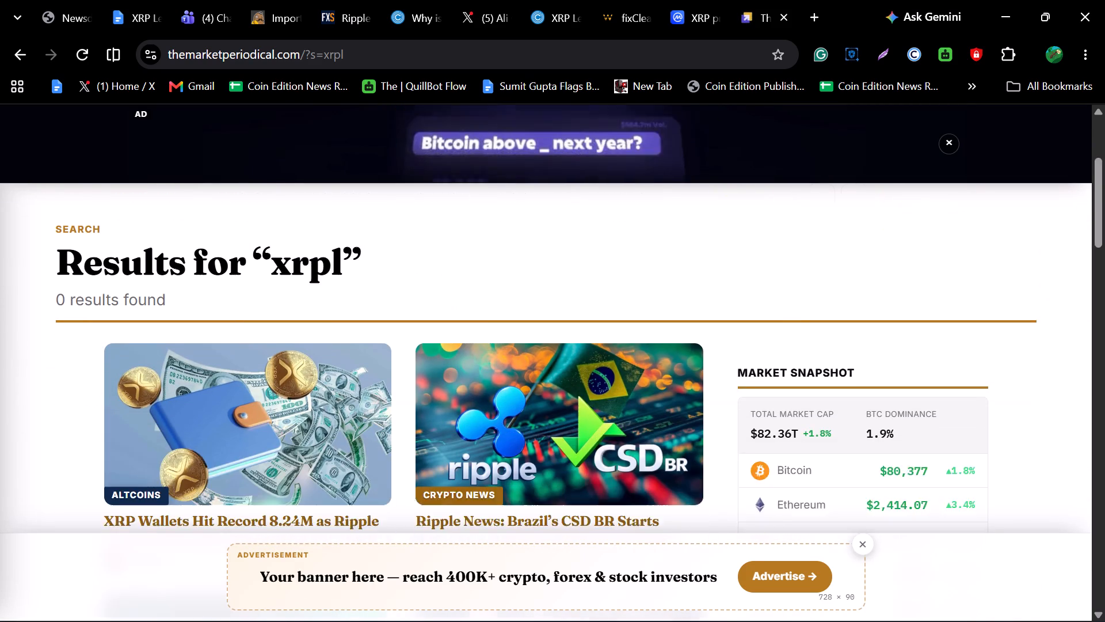
scroll(70, 347, "down", 1)
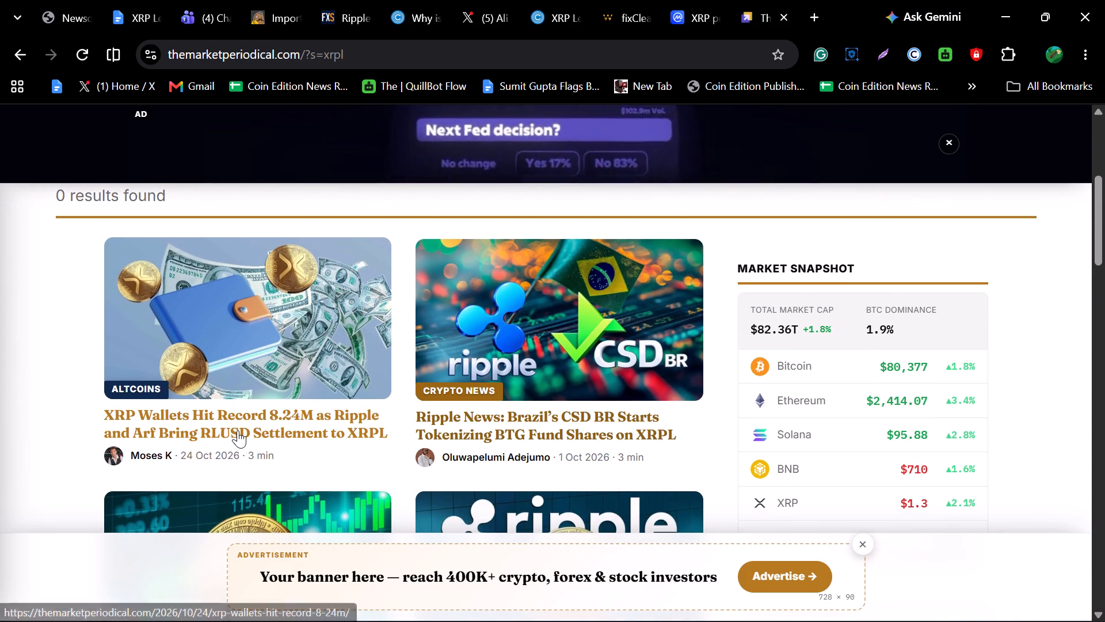
scroll(238, 430, "down", 2)
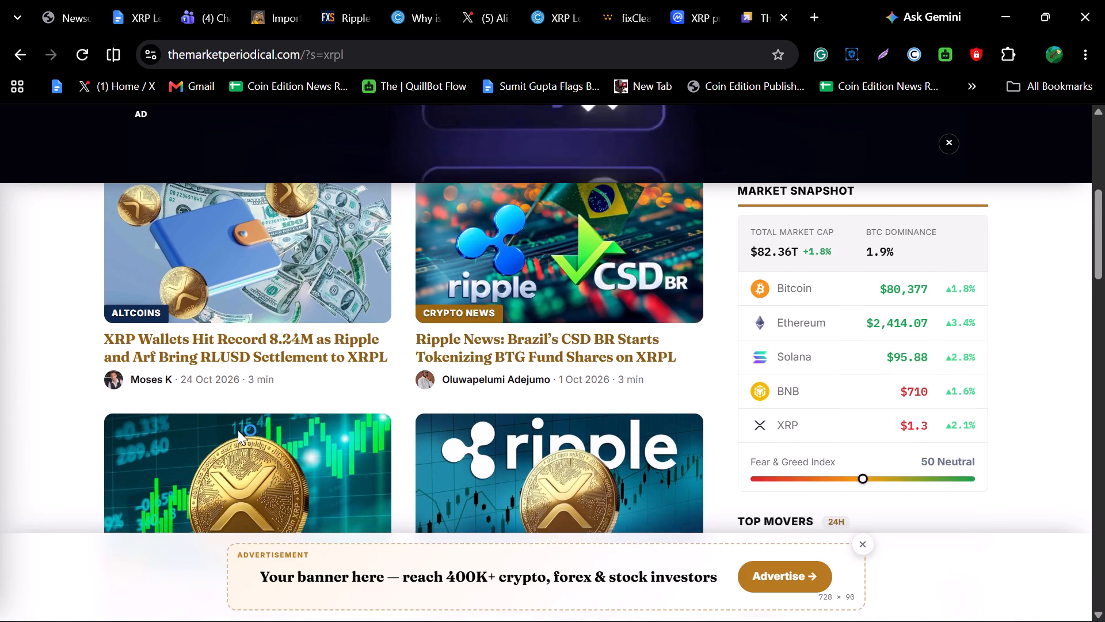
scroll(238, 430, "down", 3)
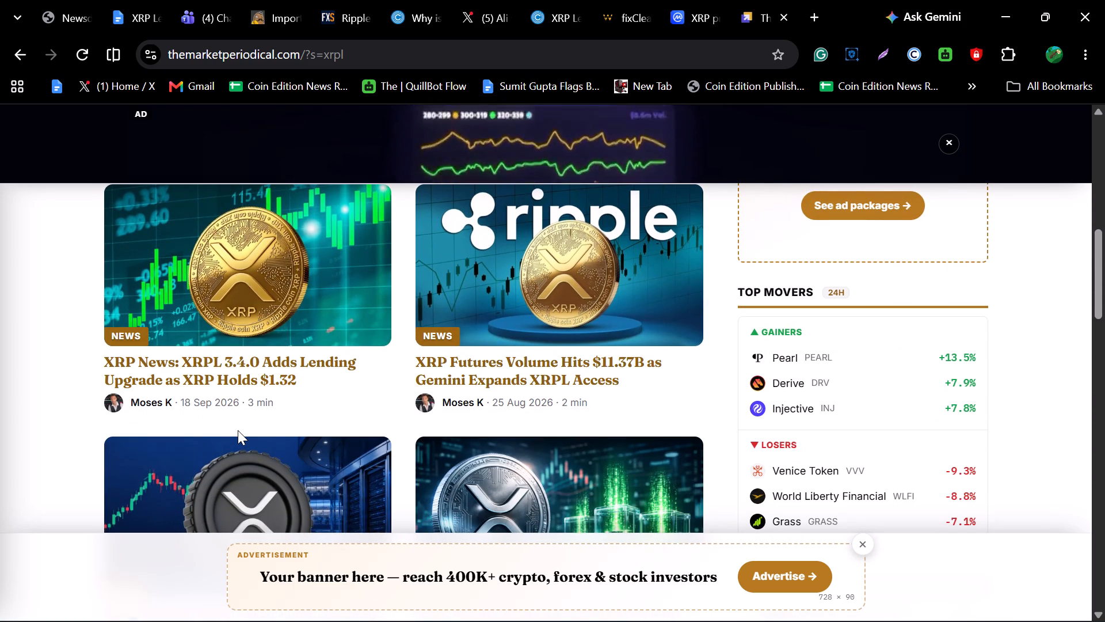
scroll(238, 430, "down", 2)
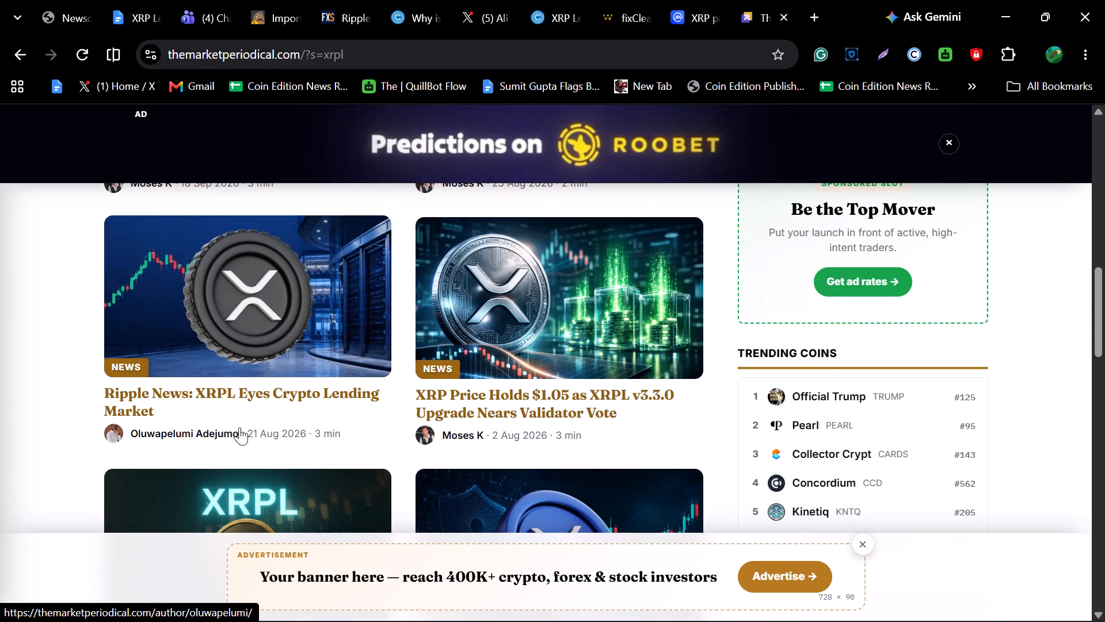
right_click(272, 401)
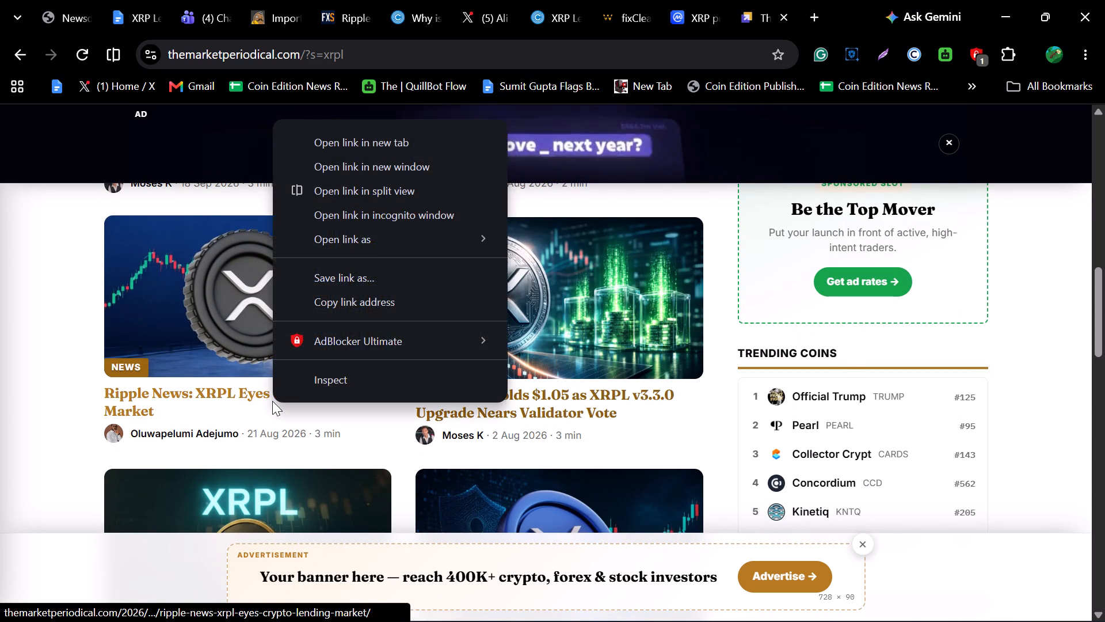
left_click(347, 299)
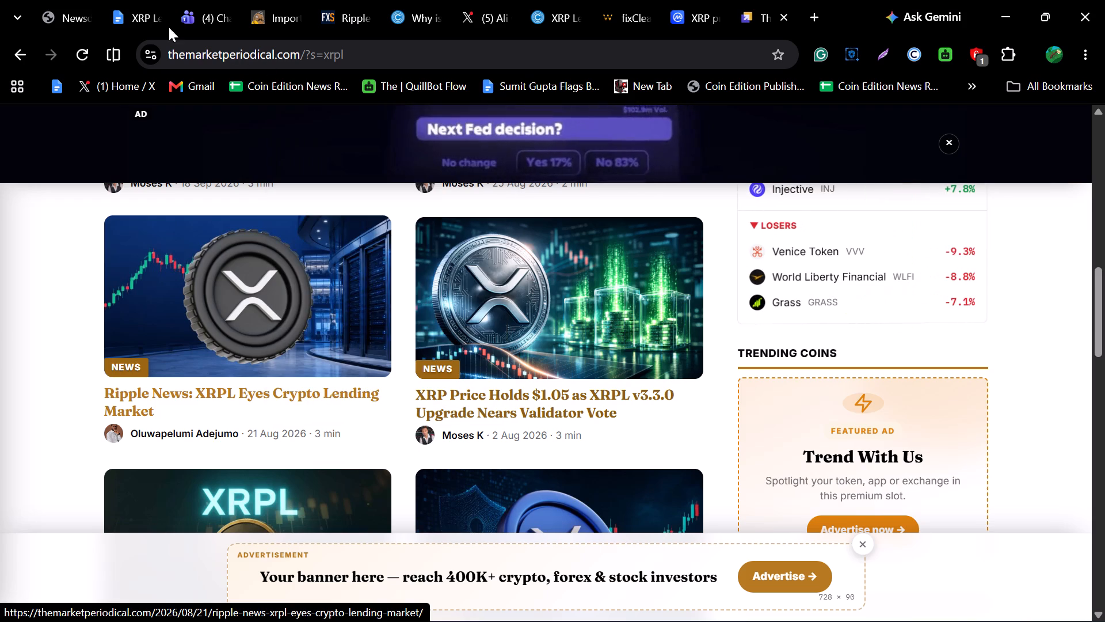
Link "protocol changes" in the Google Docs article's validator vote section to the copied Market Periodical article address.
left_click(123, 9)
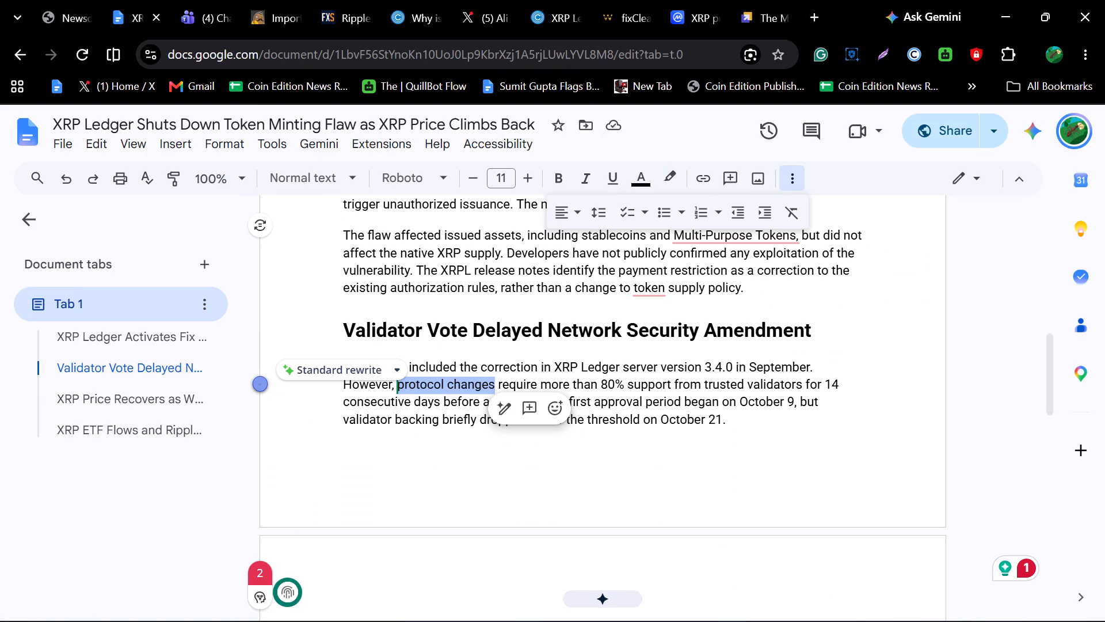
left_click(699, 167)
key("ctrl+v")
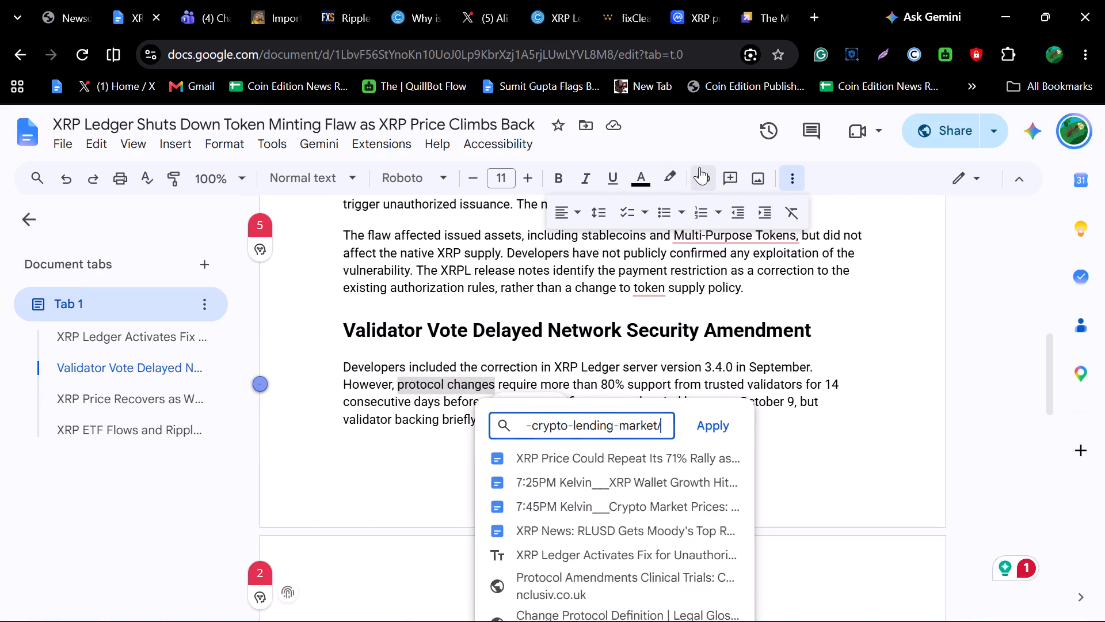
key("Return")
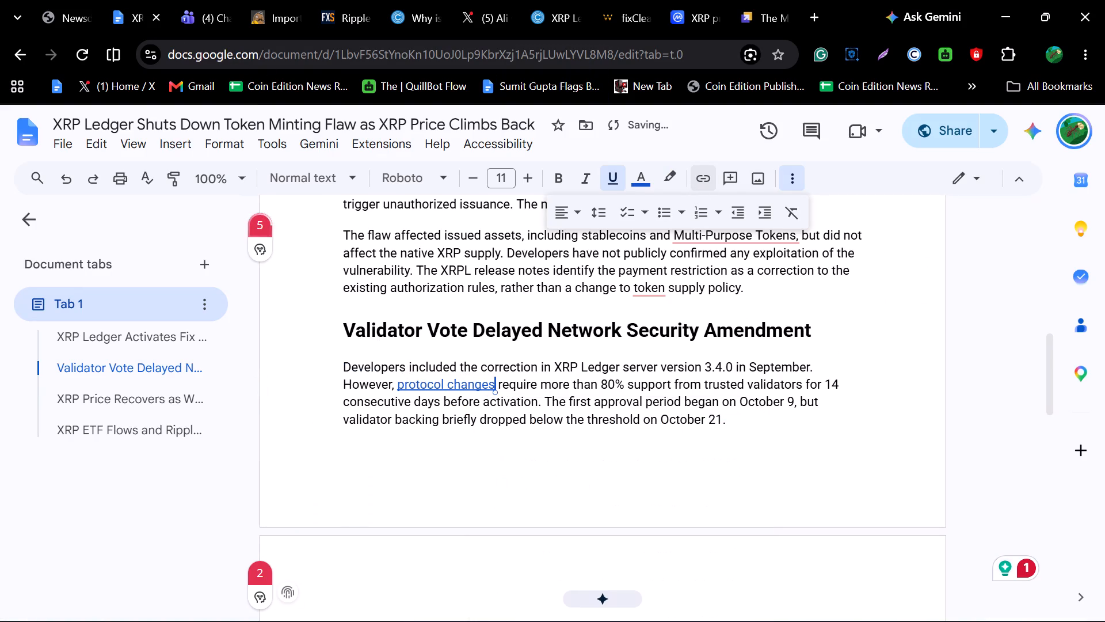
Start a new paragraph at "Beyond the minting fix" in the validator vote section.
right_click(580, 410)
scroll(580, 410, "down", 1)
left_click(511, 394)
scroll(511, 394, "down", 1)
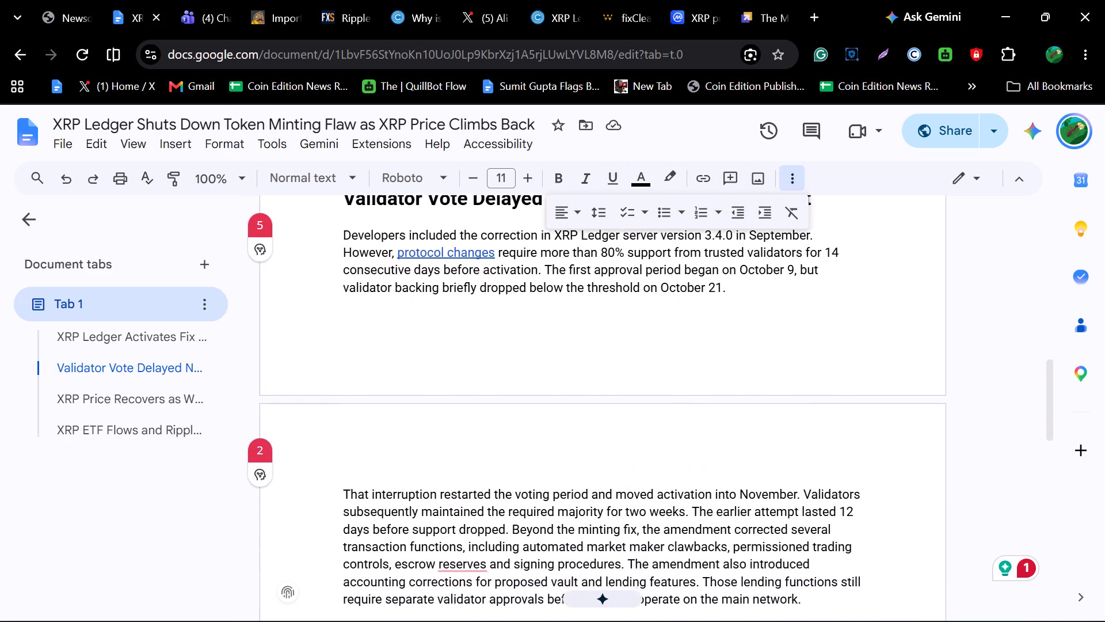
scroll(511, 394, "down", 1)
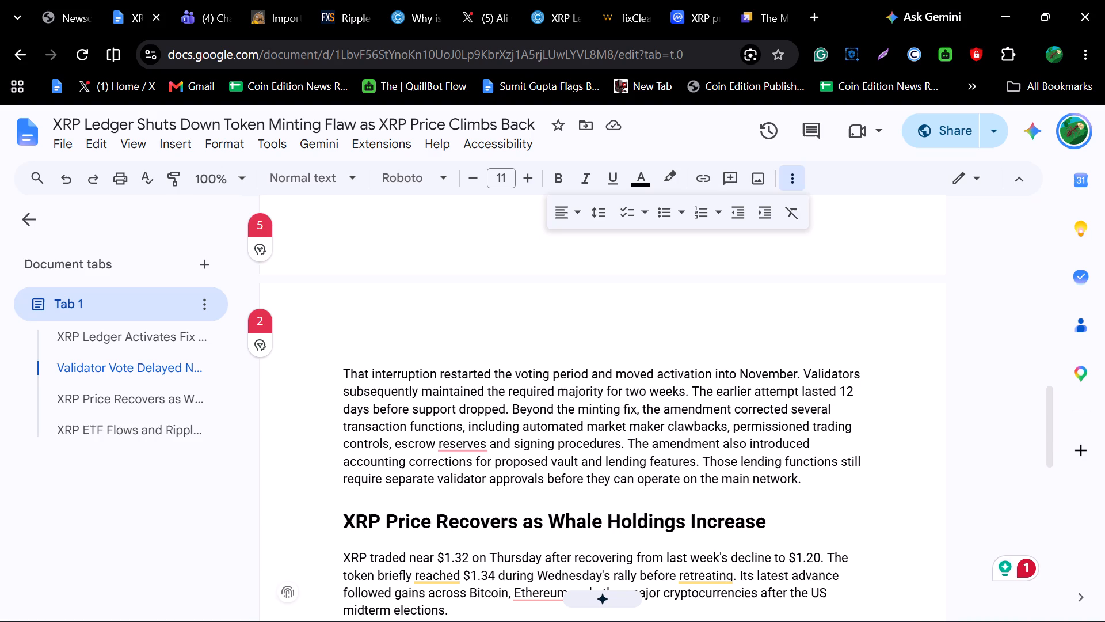
left_click(513, 412)
key("Return")
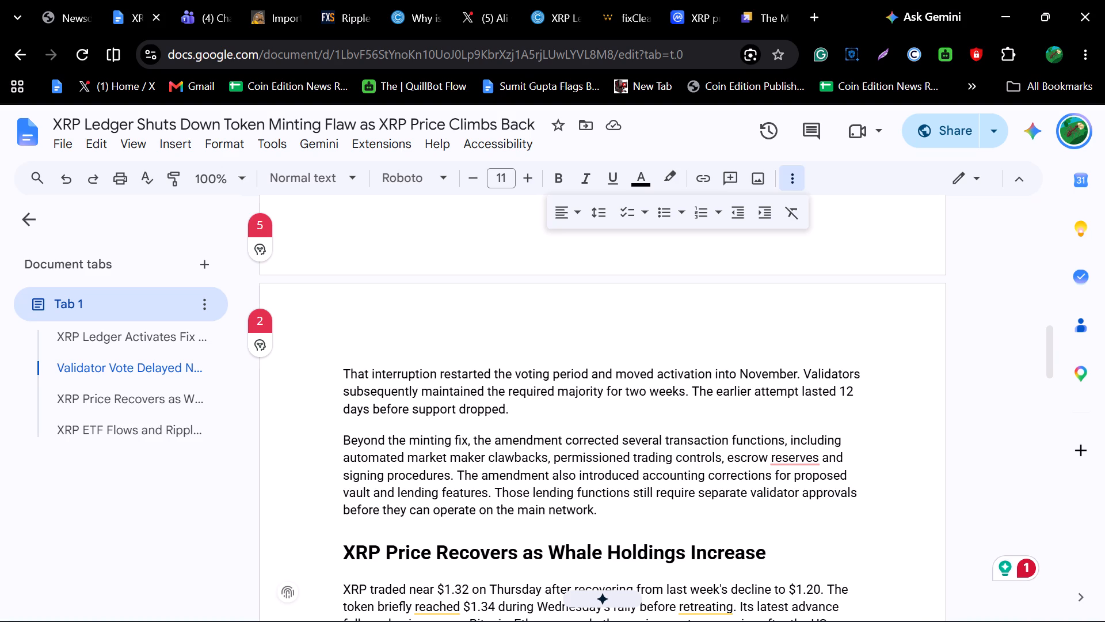
Delete the sentence beginning "Those lending functions still require separate validator approvals" from the end of the validator vote section.
scroll(611, 411, "down", 1)
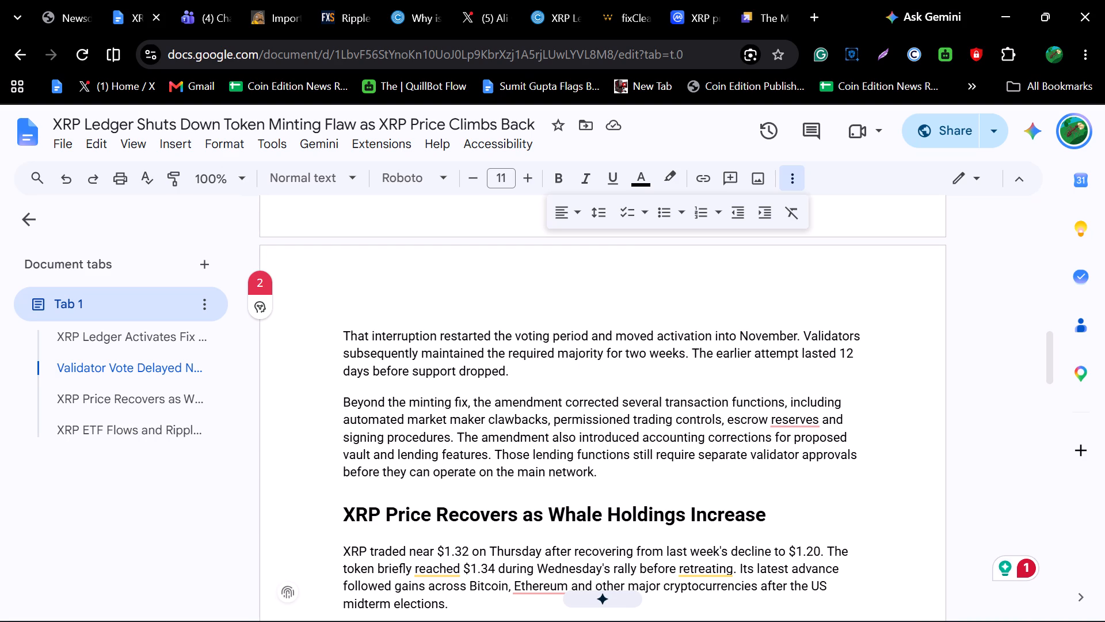
left_click_drag(602, 469, 508, 456)
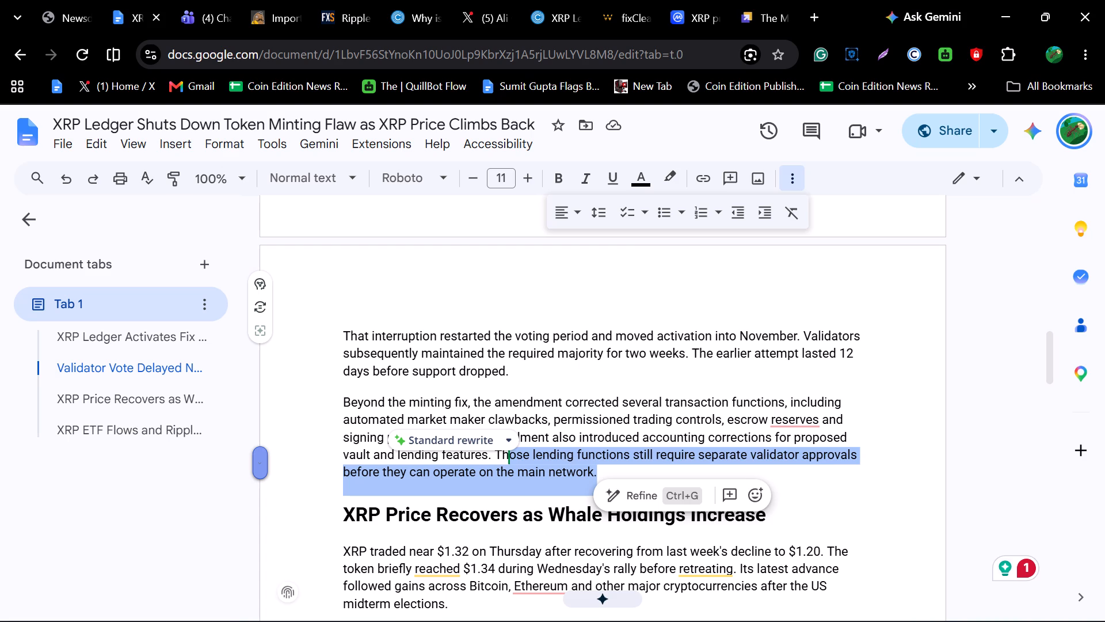
key("BackSpace")
key("BackSpace")
key("BackSpace")
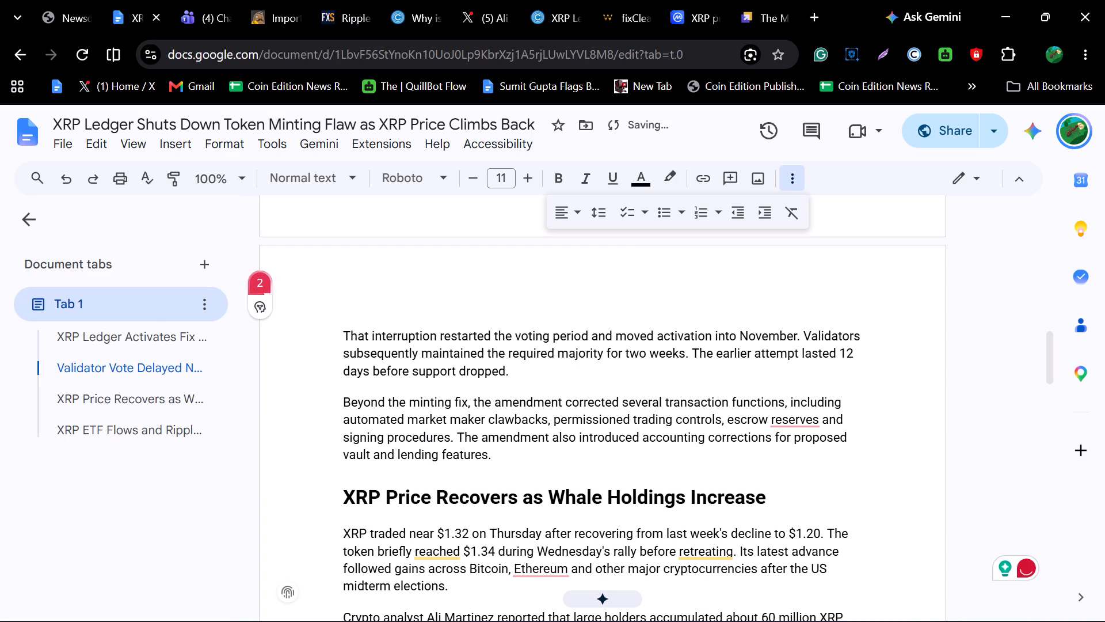
Check the alicharts source link in the document and examine that X thread's XRP whale holdings and daily price charts.
scroll(550, 460, "up", 2)
scroll(549, 389, "up", 3)
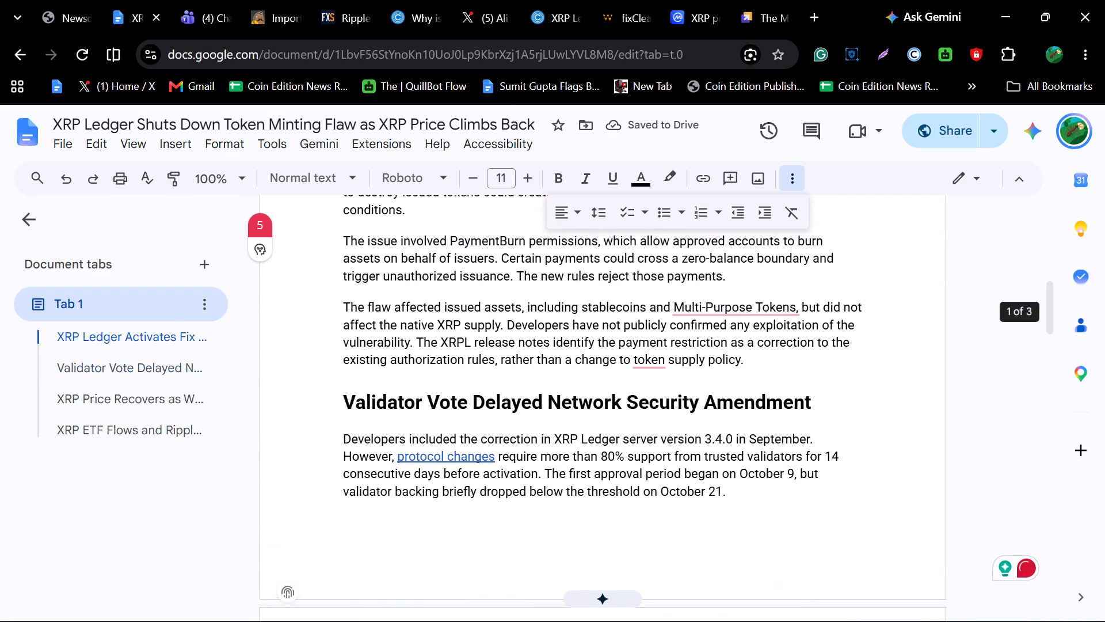
scroll(549, 389, "up", 6)
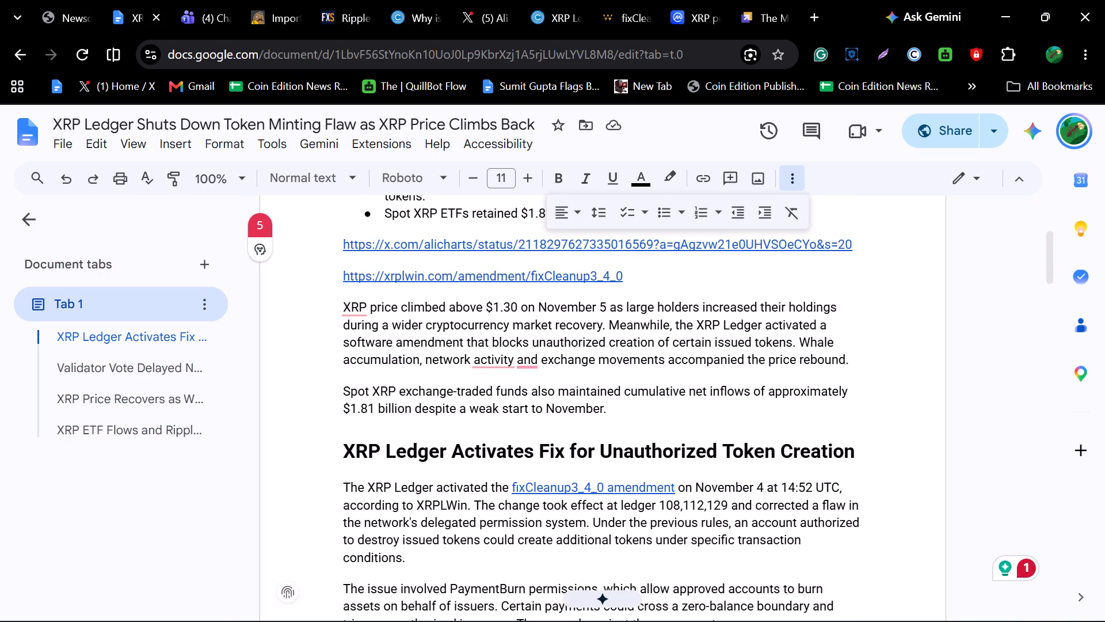
left_click(476, 276)
left_click(465, 242)
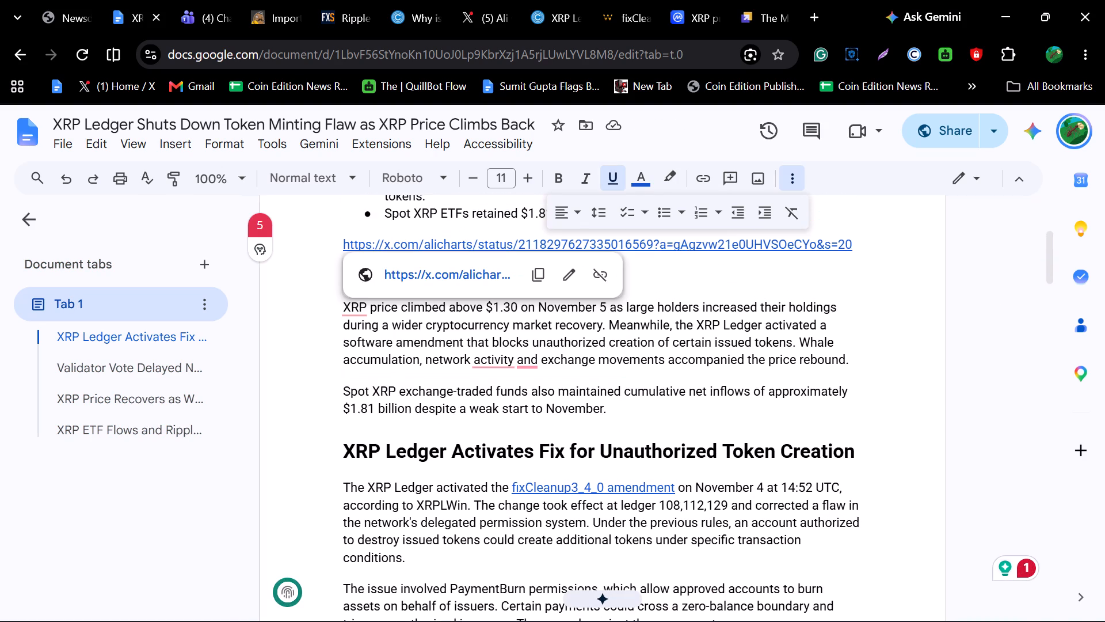
left_click(482, 12)
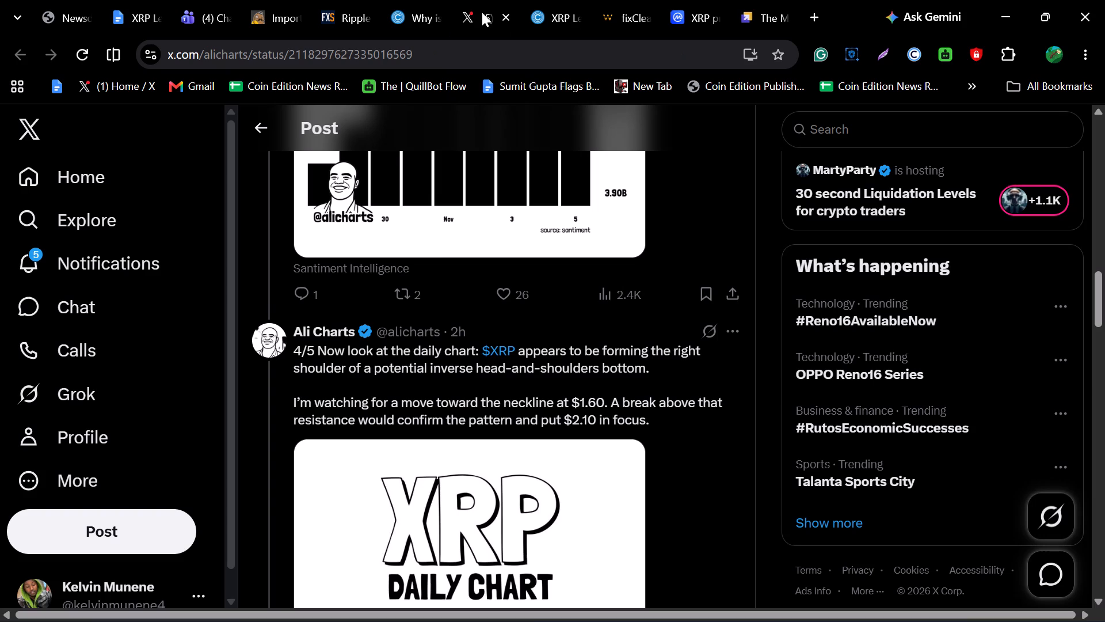
scroll(395, 426, "down", 3)
scroll(395, 426, "up", 1)
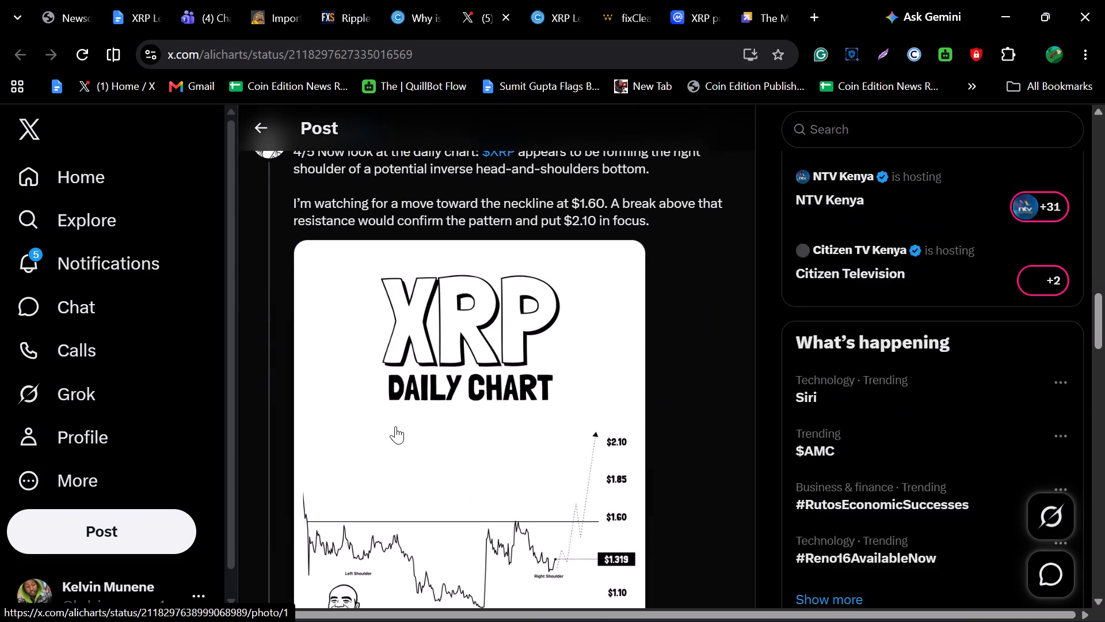
scroll(395, 426, "up", 2)
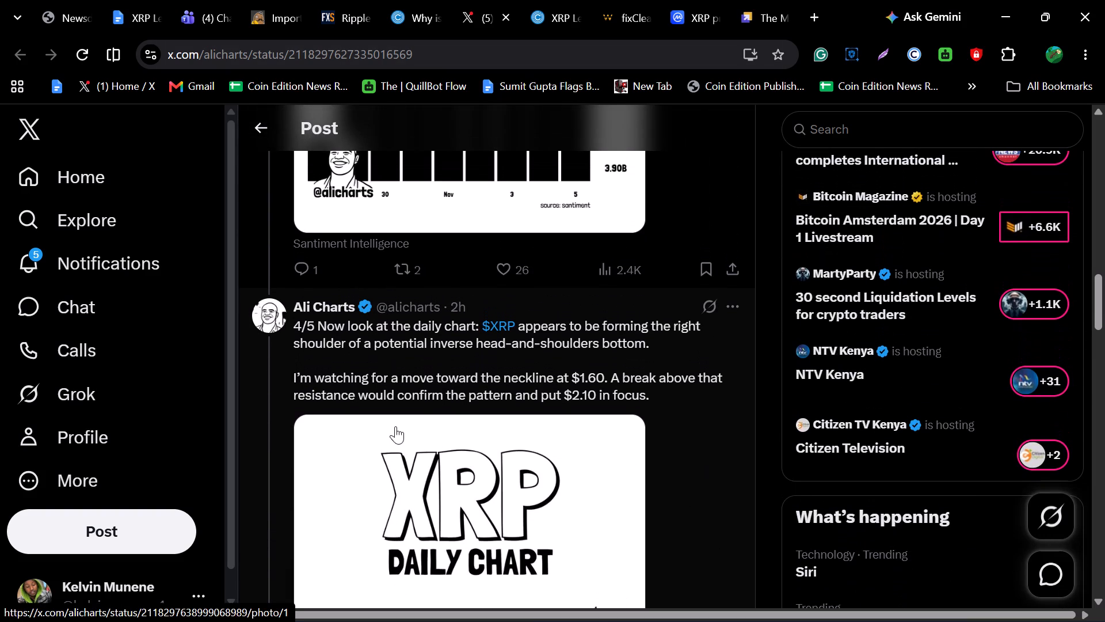
scroll(395, 426, "down", 1)
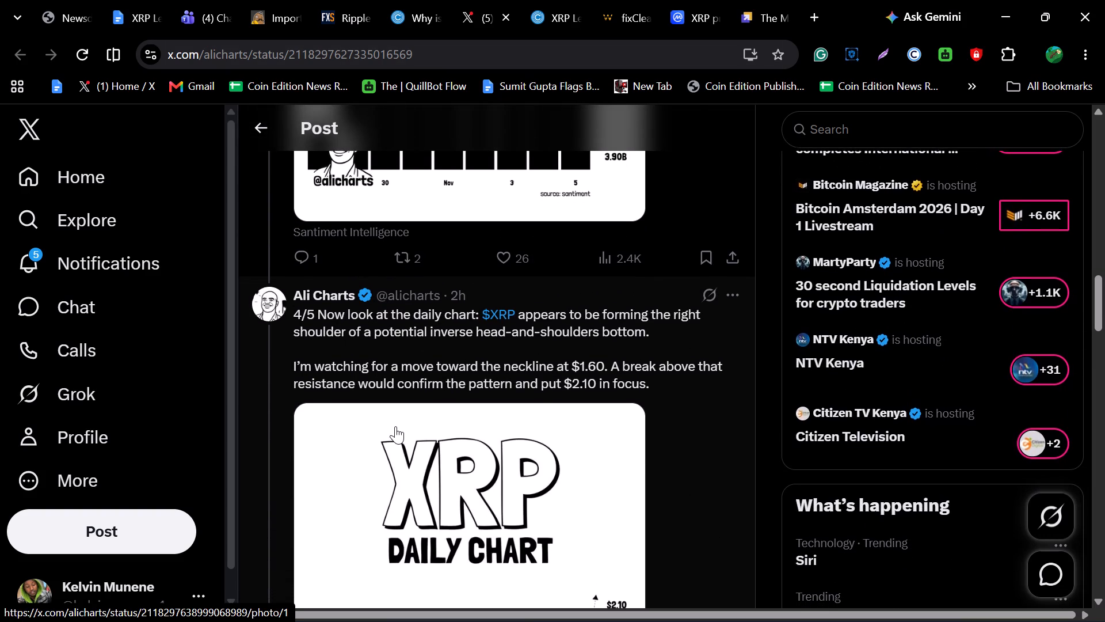
scroll(395, 426, "down", 3)
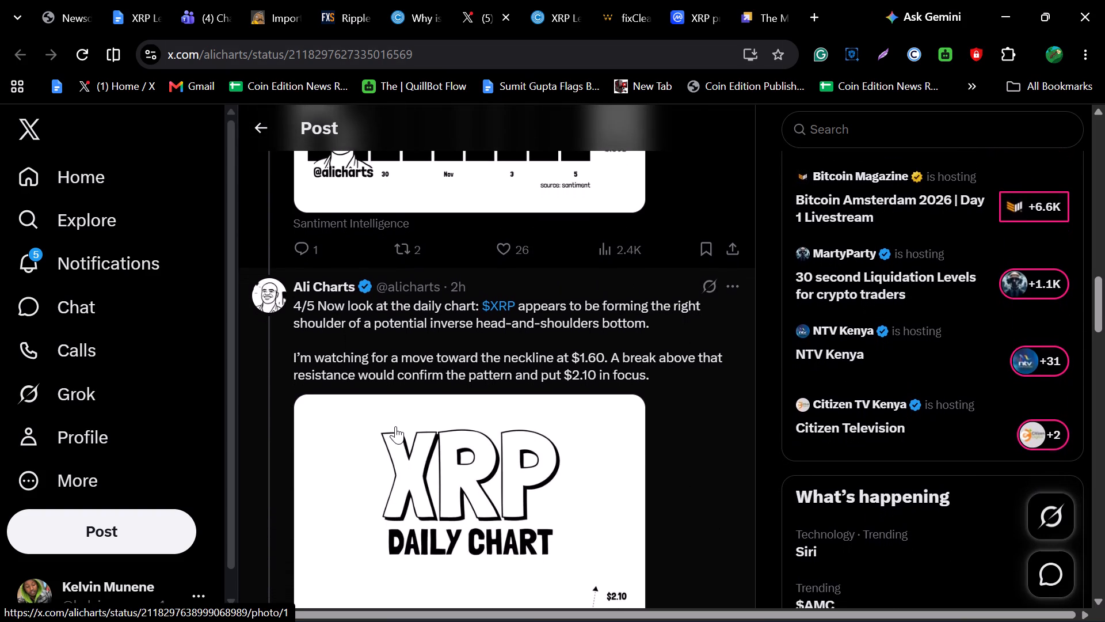
scroll(395, 426, "down", 1)
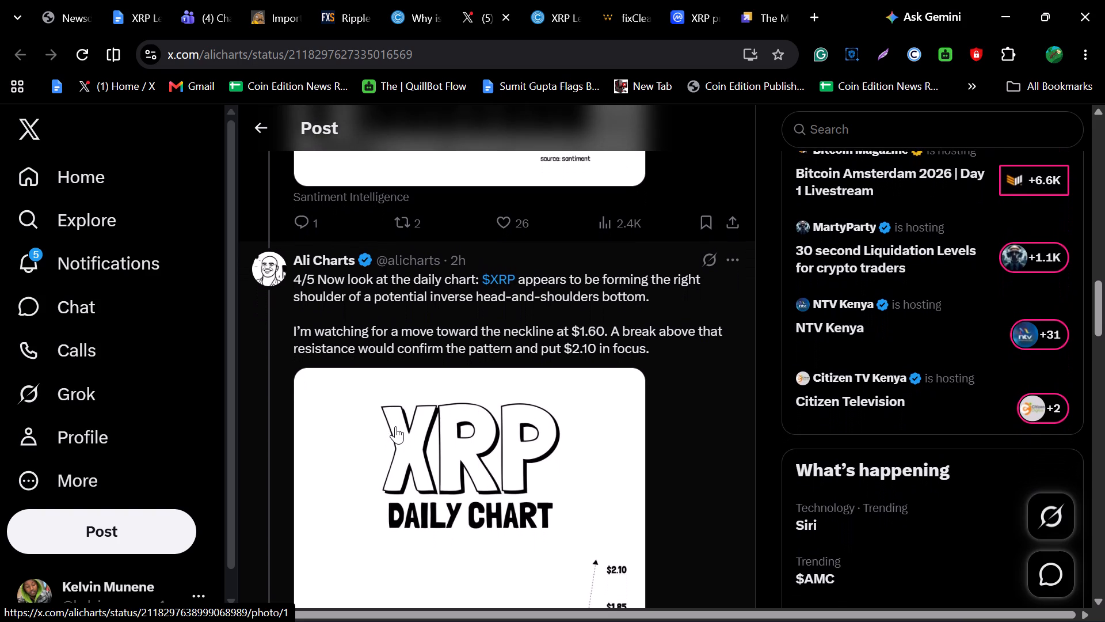
scroll(395, 426, "down", 4)
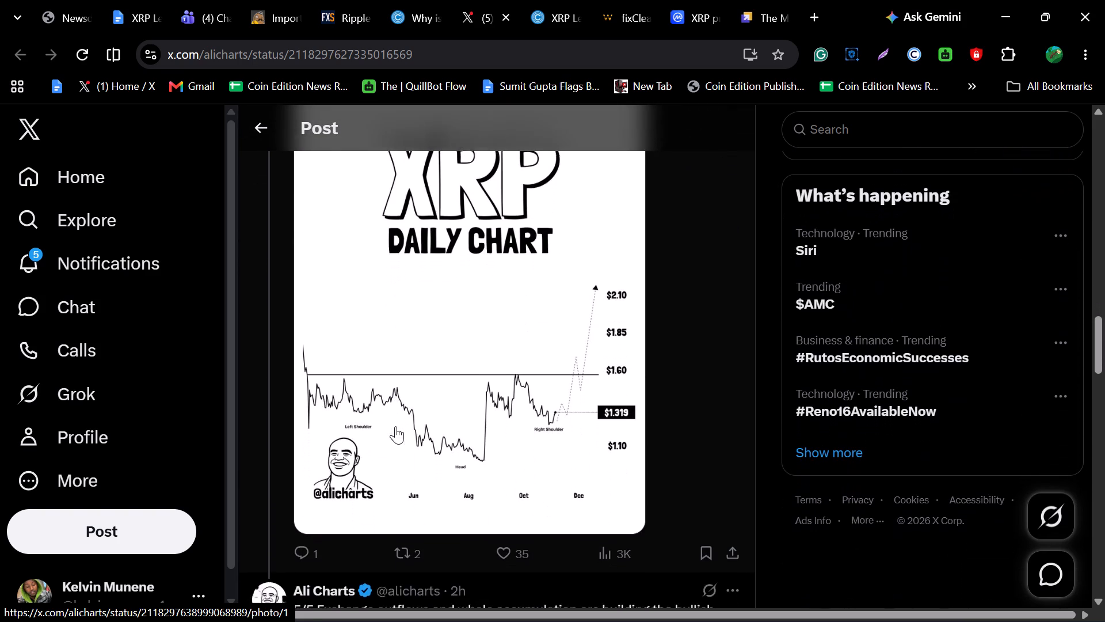
scroll(395, 426, "down", 1)
scroll(395, 426, "up", 6)
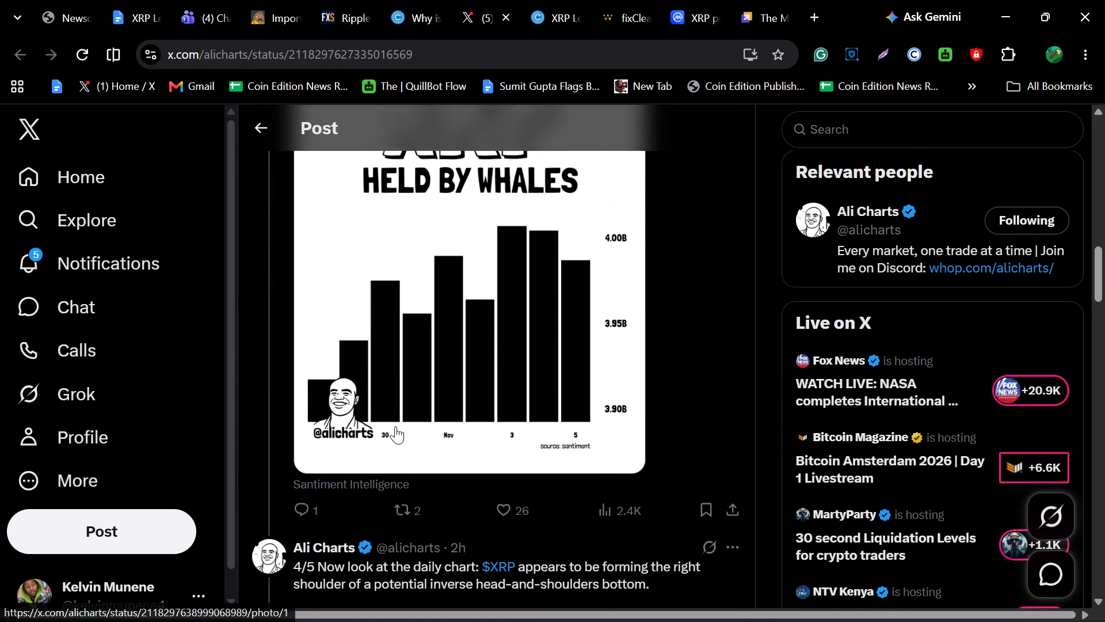
scroll(395, 426, "up", 2)
Open the "XRP Held by Whales" chart, capture it from the "Held by Whales" title down to the source line, and copy the capture.
left_click(430, 371)
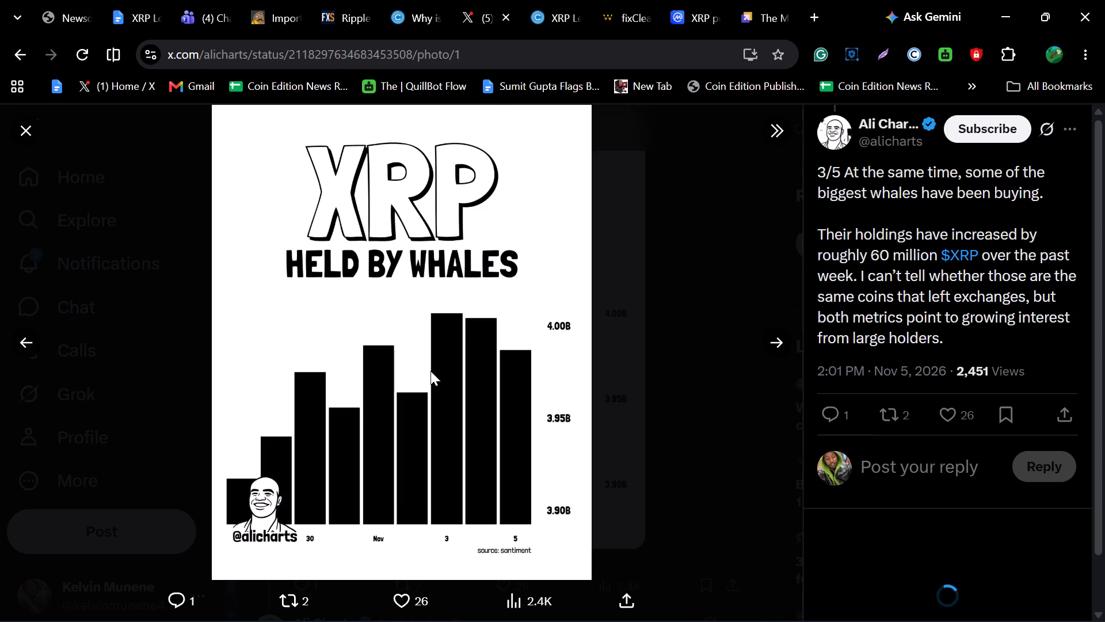
left_click(848, 49)
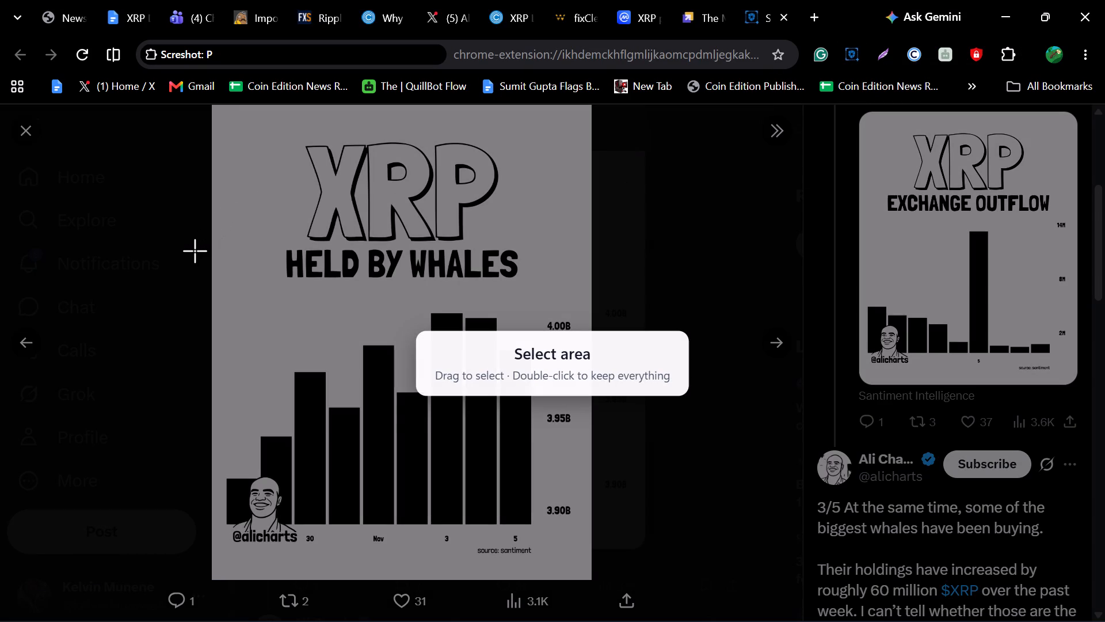
left_click_drag(195, 251, 634, 561)
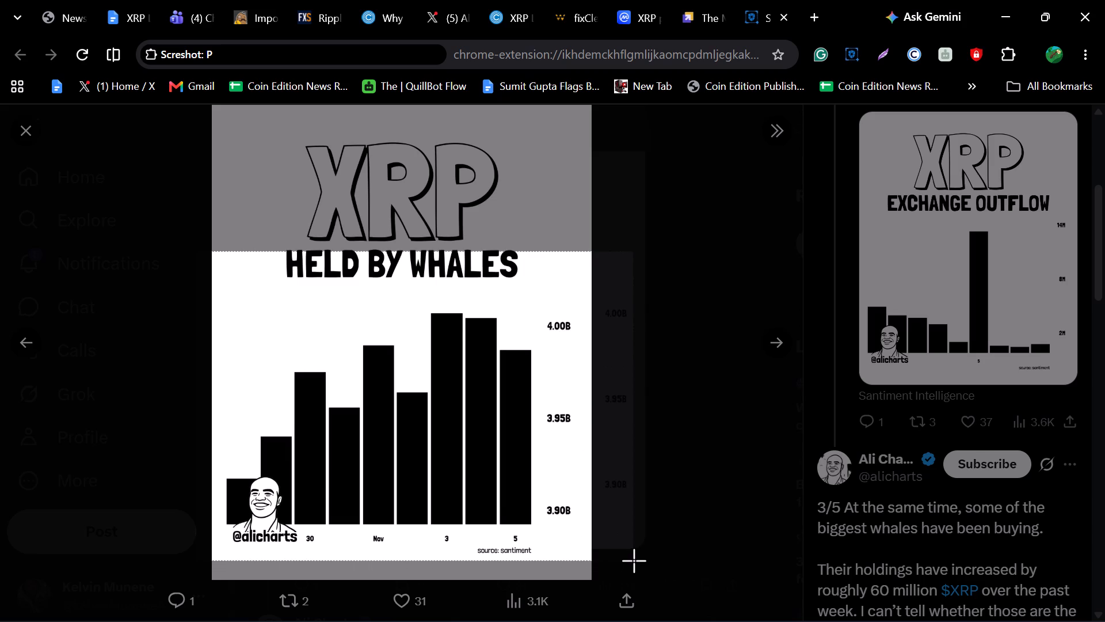
left_click_drag(634, 561, 635, 561)
left_click(531, 227)
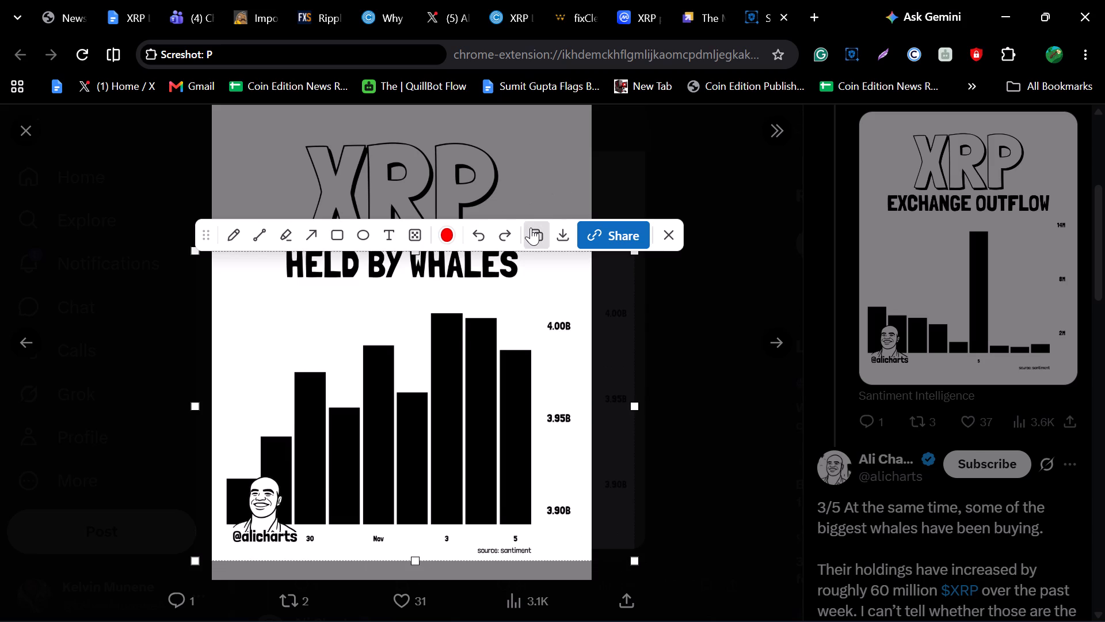
Insert "price" after the opening "XRP" in the first paragraph under "XRP Price Recovers as Whale Holdings Increase" in the Google Docs article.
left_click(112, 13)
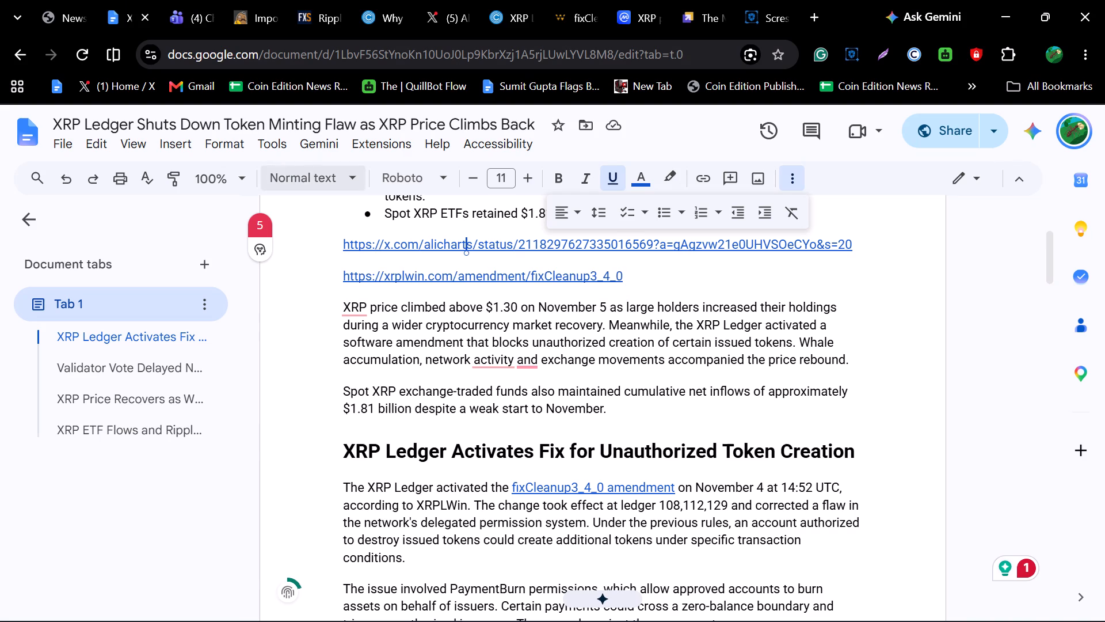
scroll(333, 397, "down", 5)
scroll(490, 424, "down", 1)
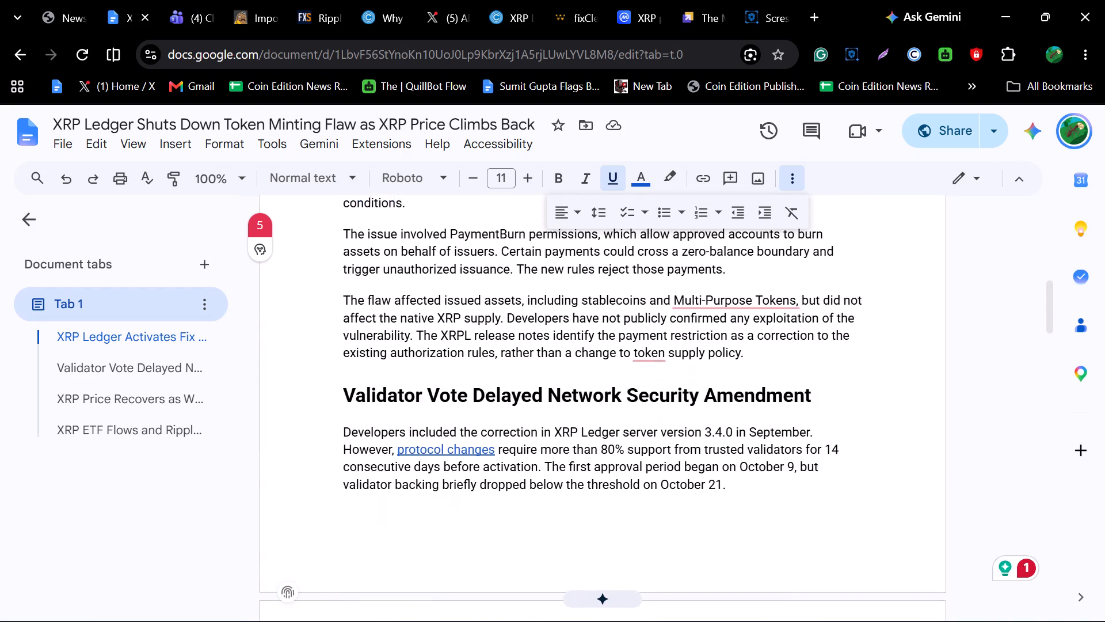
scroll(490, 424, "down", 4)
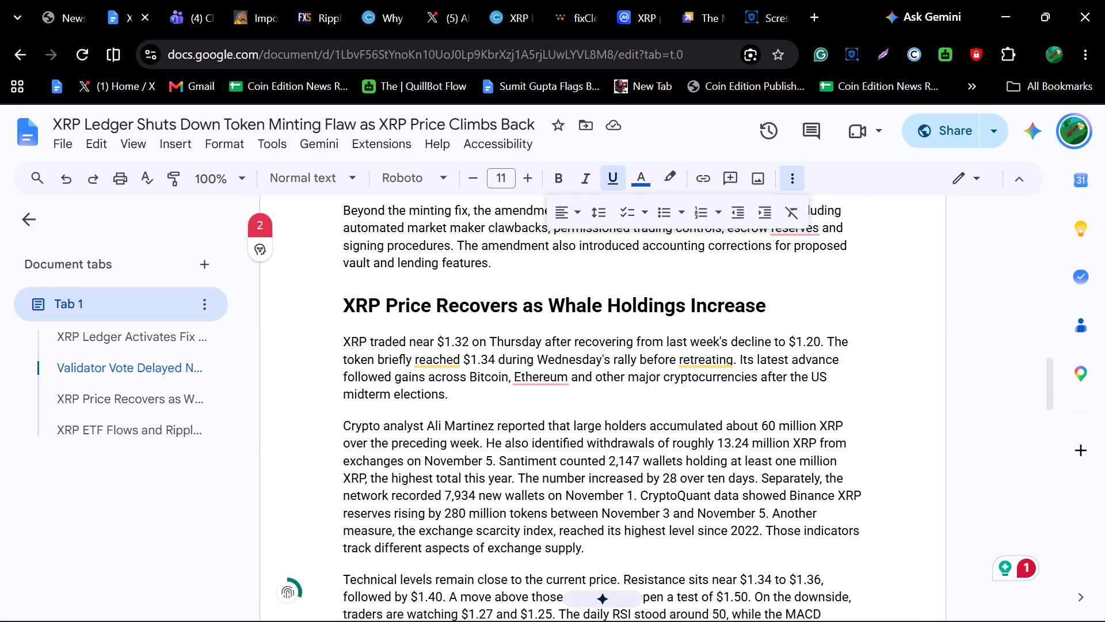
left_click(741, 358)
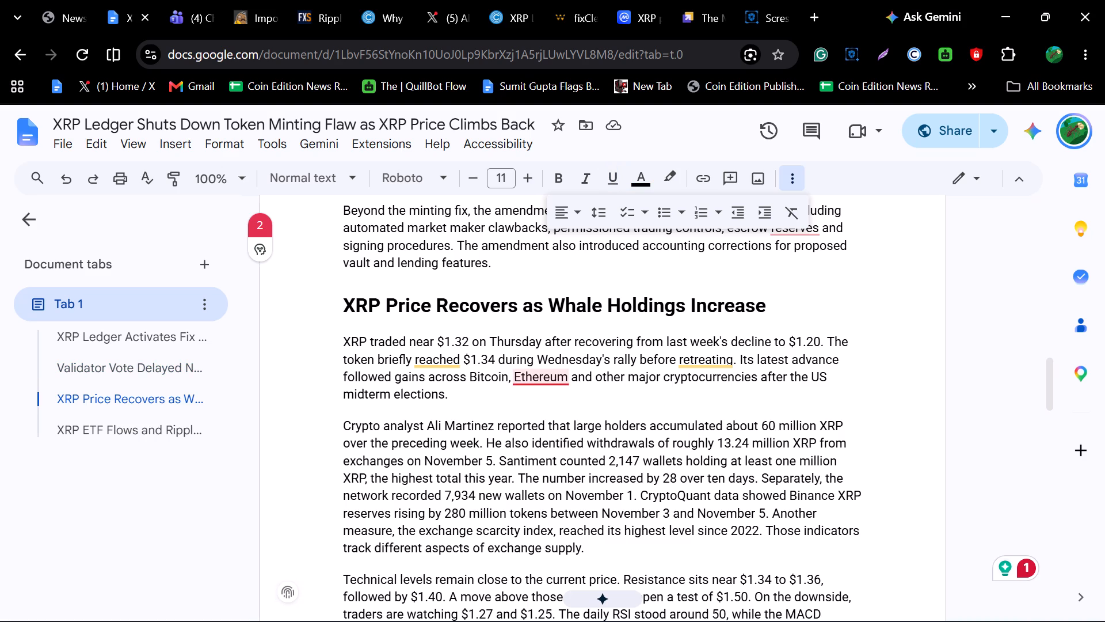
left_click(367, 346)
key("space")
type("price")
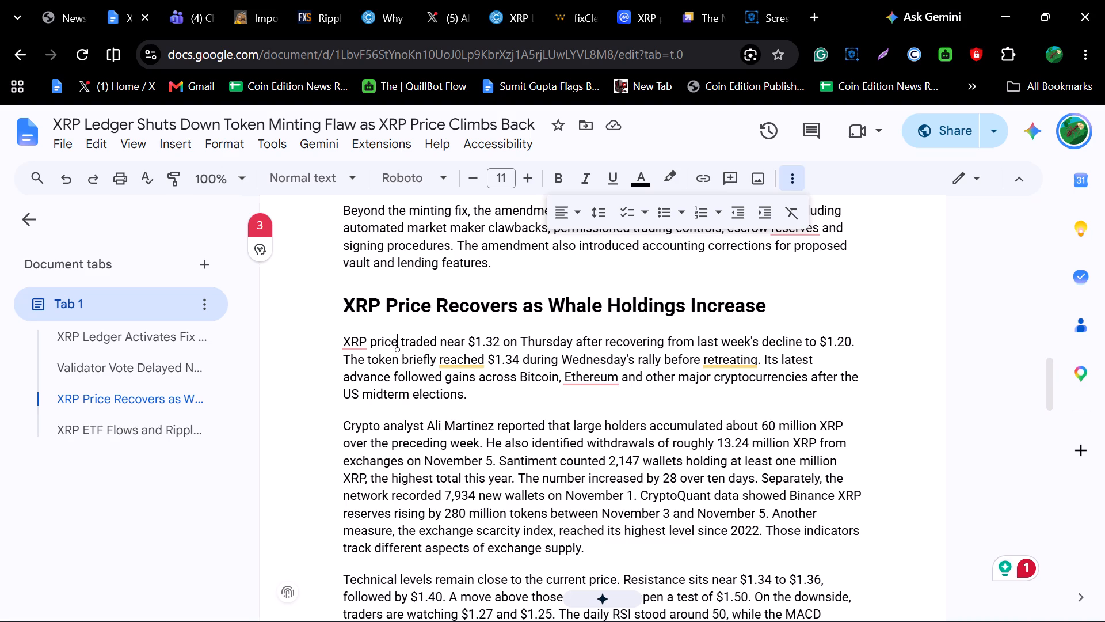
Select "US midterm elections" in the price section's first paragraph, and search The Market Periodical site for "us midterm".
scroll(550, 432, "down", 1)
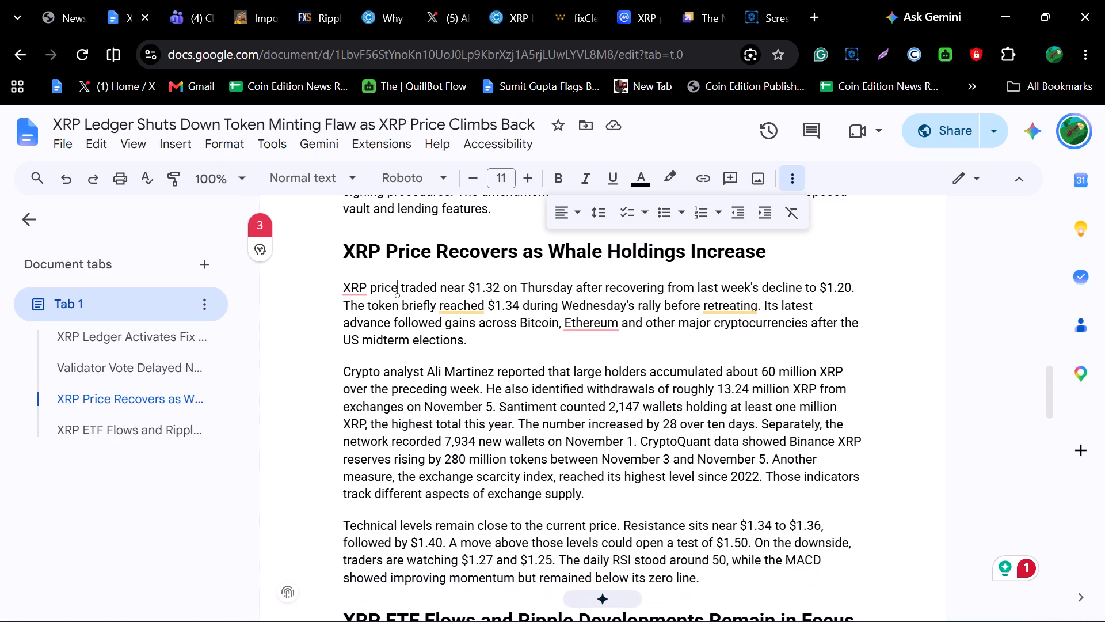
left_click_drag(465, 340, 691, 335)
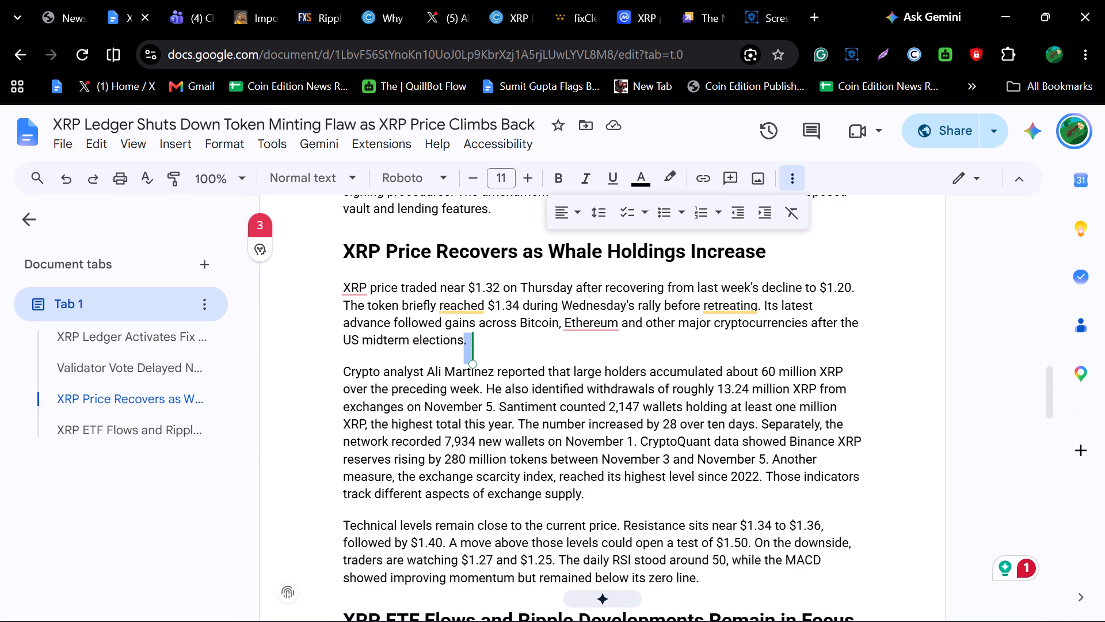
left_click_drag(691, 335, 340, 342)
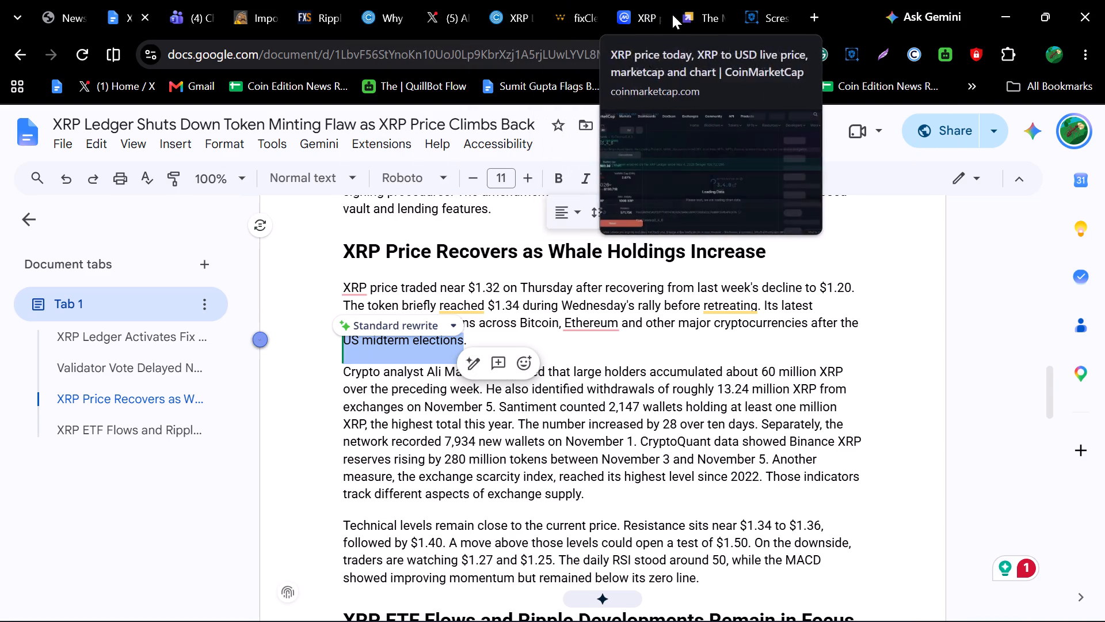
left_click(697, 9)
scroll(330, 337, "up", 4)
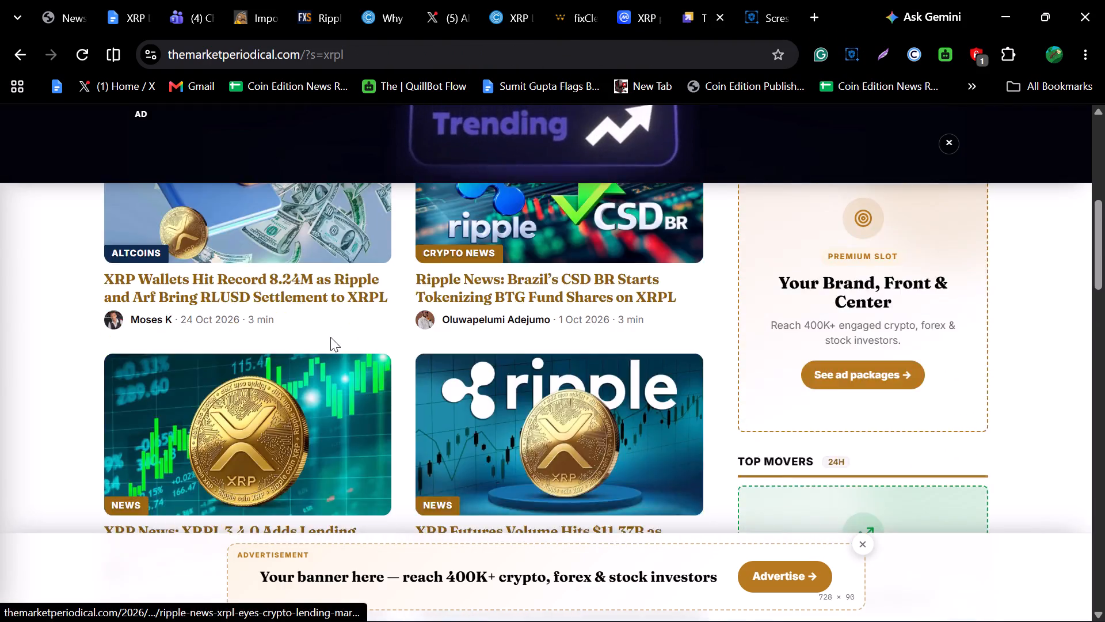
scroll(330, 337, "up", 3)
left_click(226, 285)
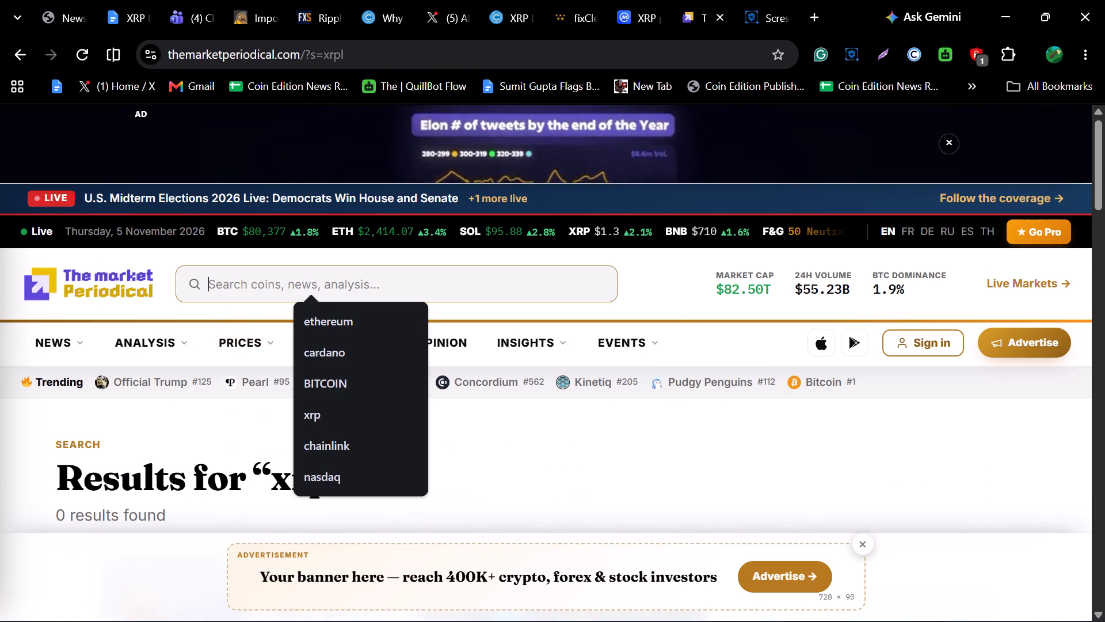
type("us midterm")
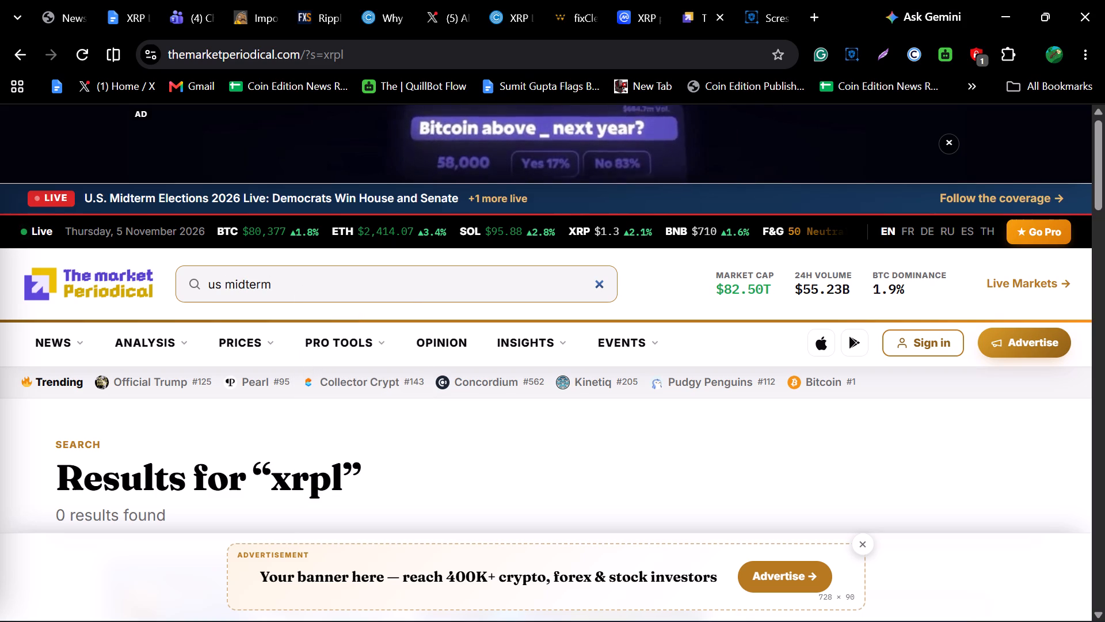
left_click(863, 545)
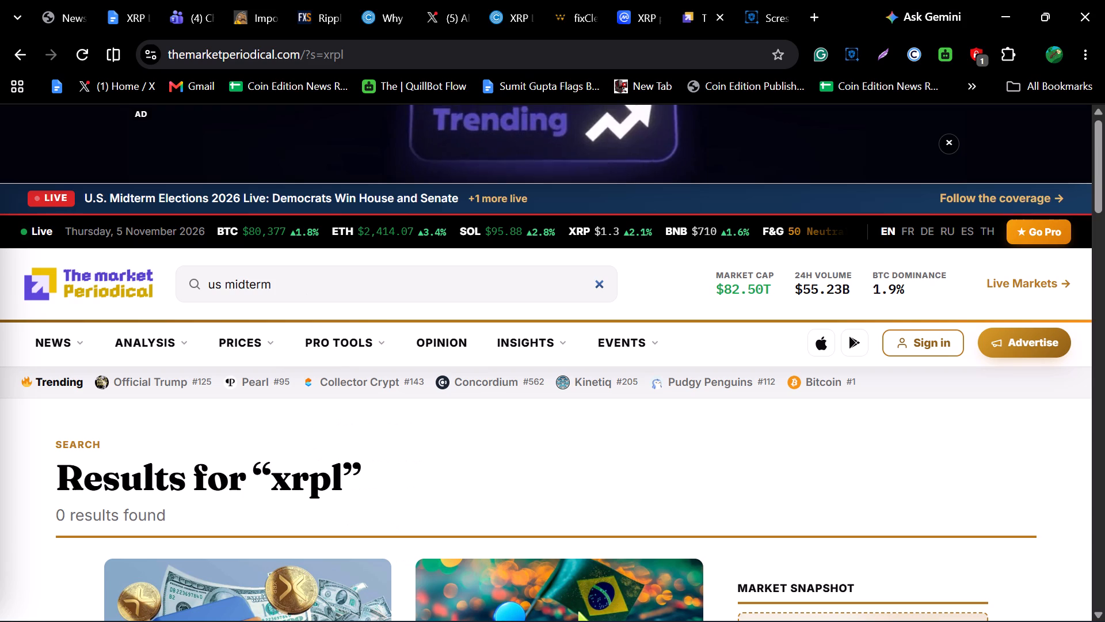
key("Return")
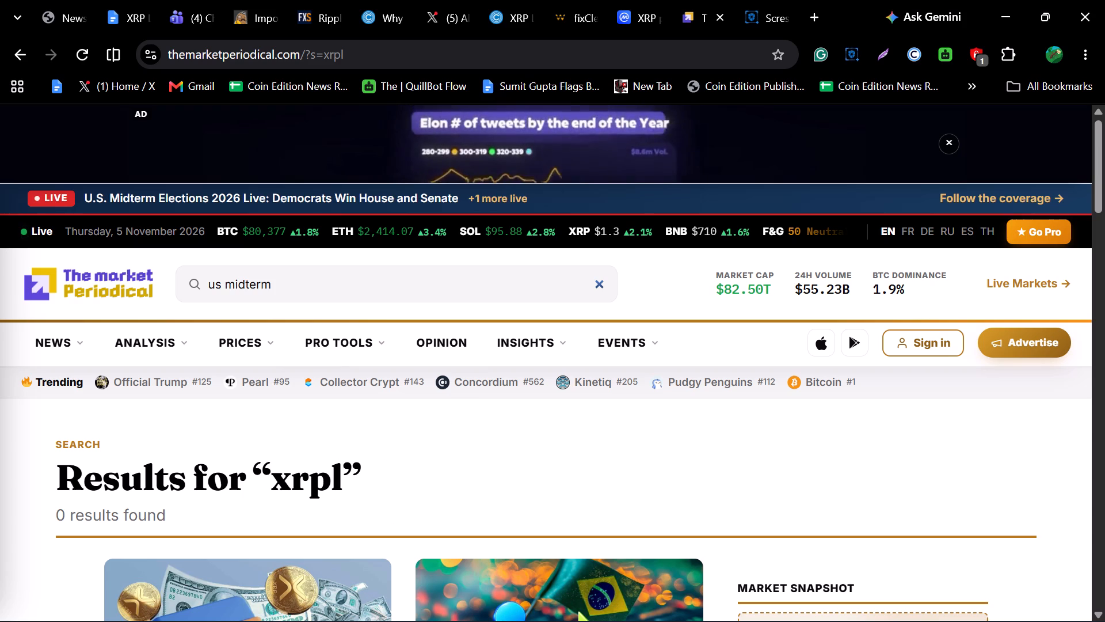
left_click(194, 285)
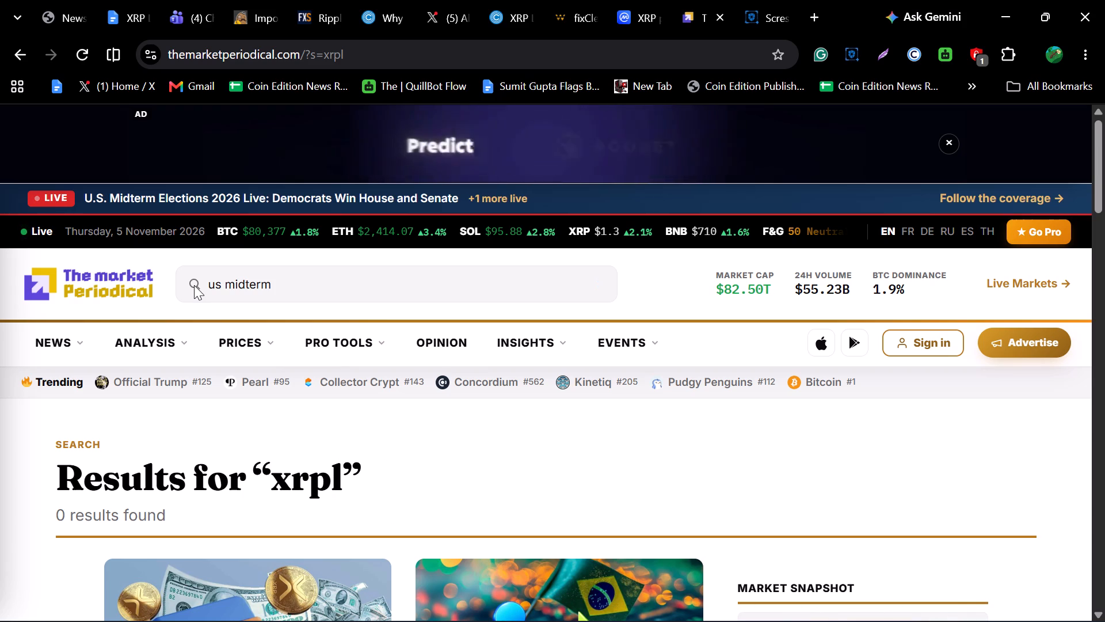
left_click(196, 283)
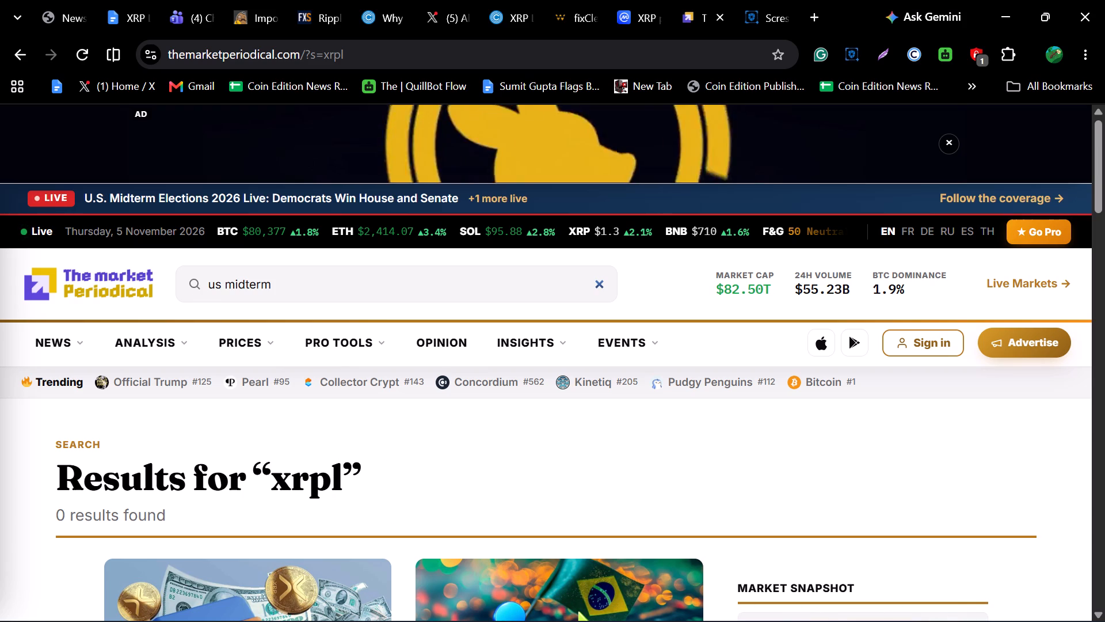
left_click(299, 278)
left_click(192, 286)
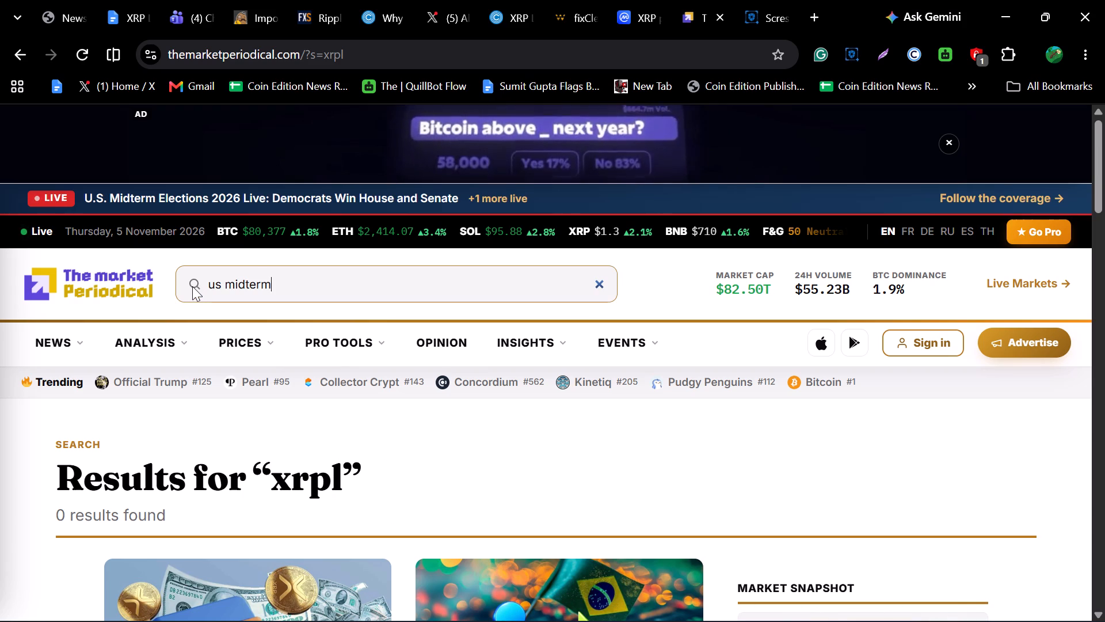
left_click(294, 286)
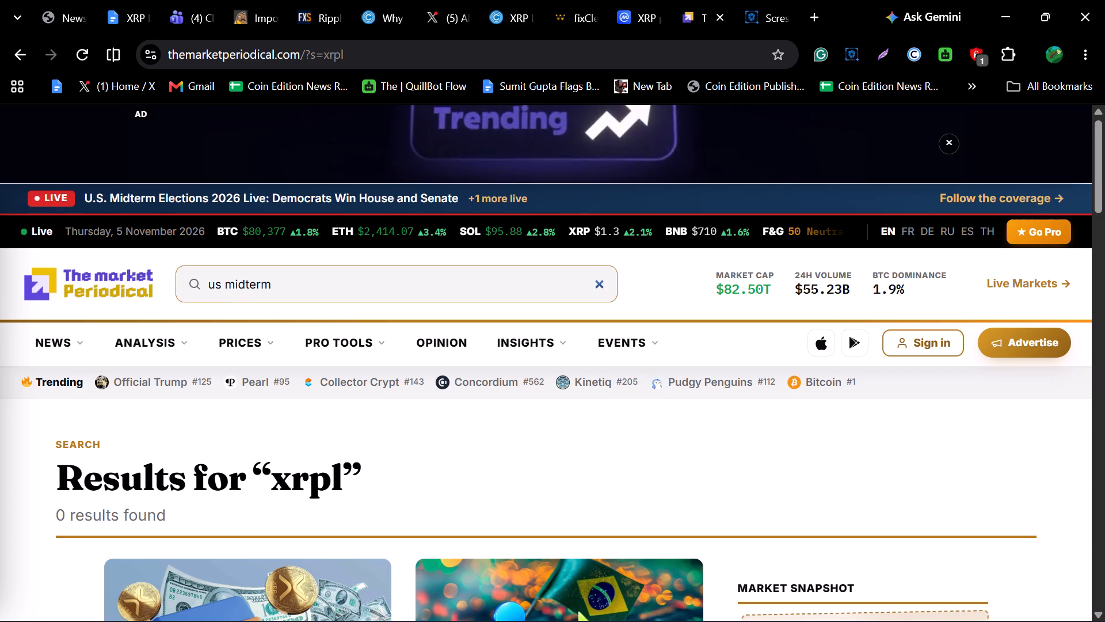
key("Return")
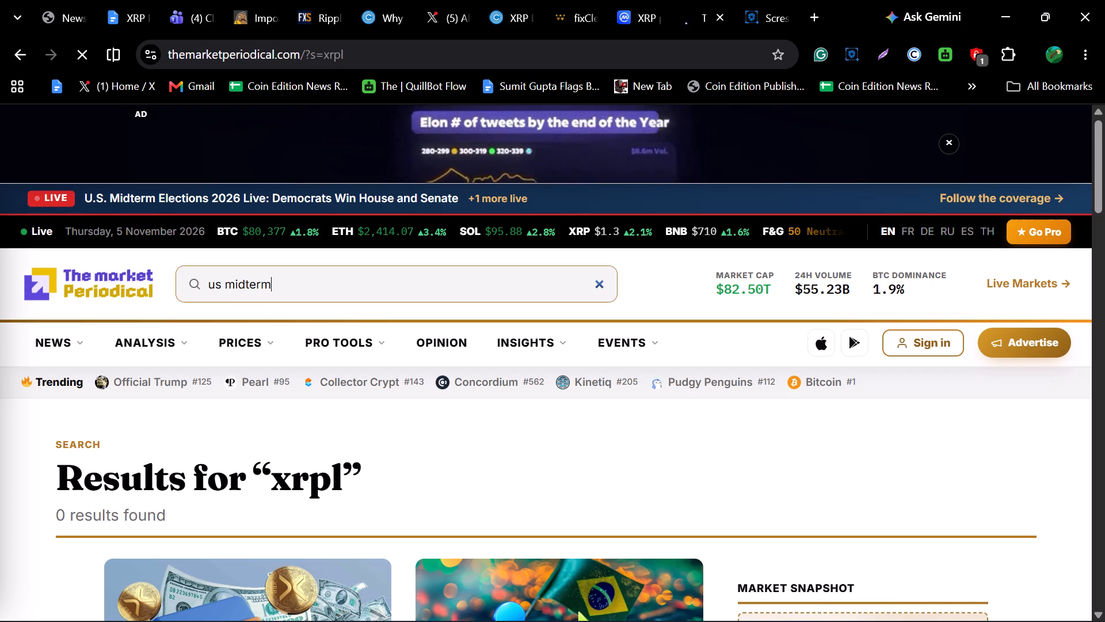
key("Return")
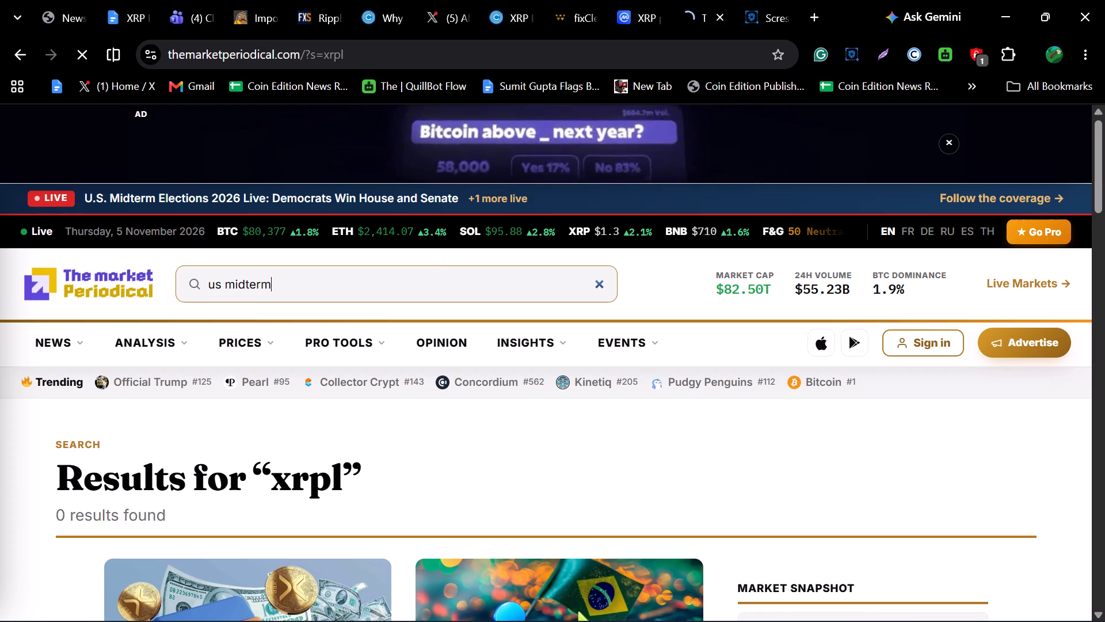
left_click(196, 286)
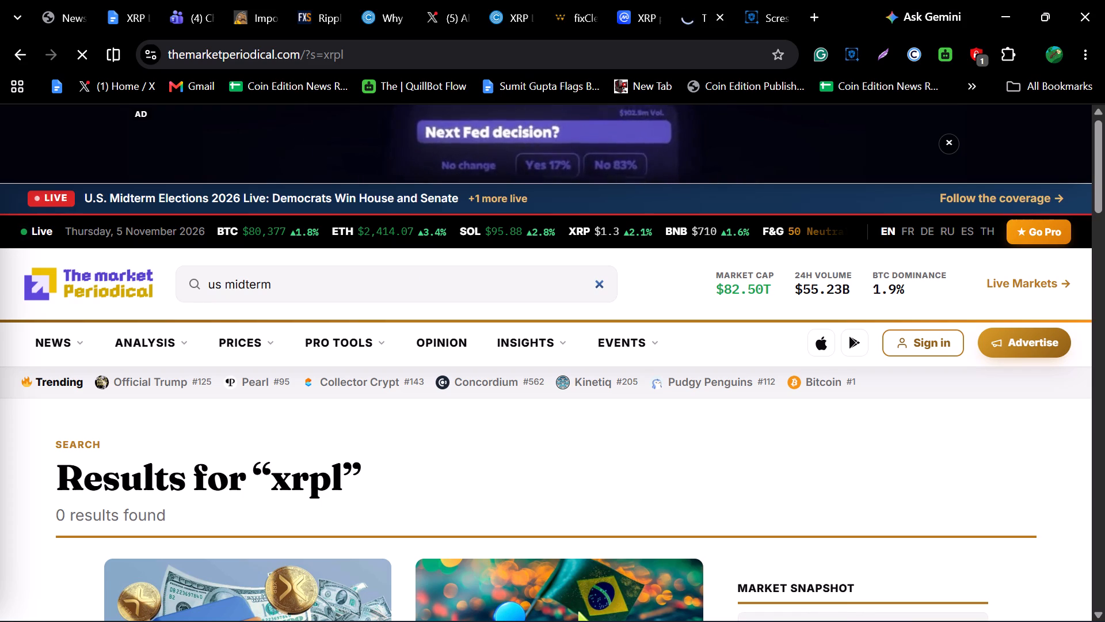
left_click(290, 289)
key("Return")
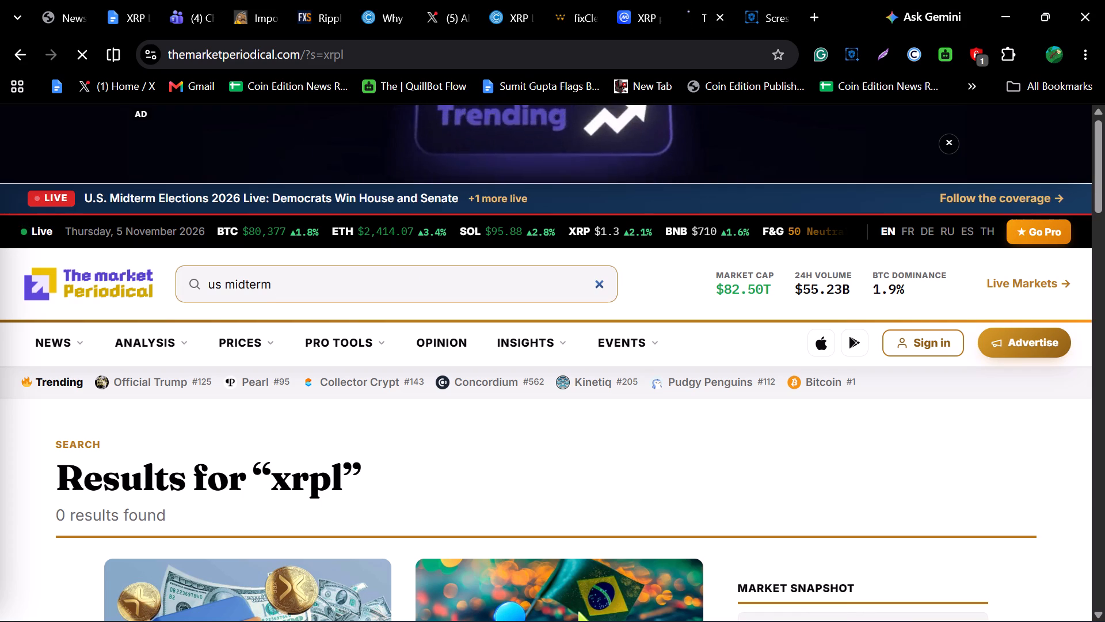
Look through the search results and copy the link of "Can Bitcoin Price Rally Defying Past US Midterm Trends? Here's All".
scroll(352, 287, "down", 4)
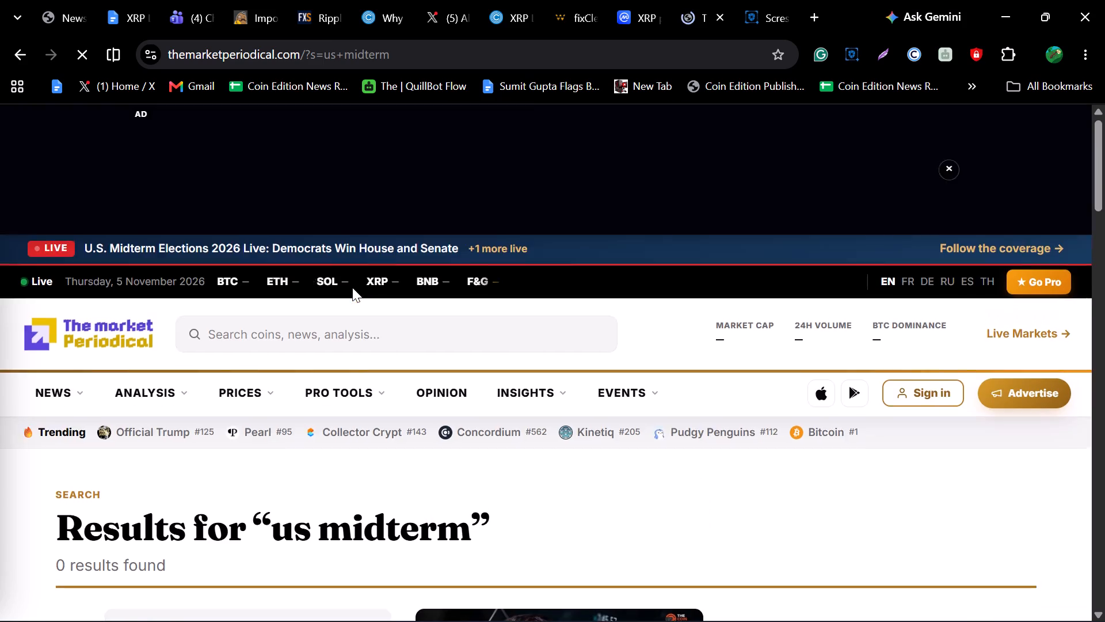
scroll(352, 287, "down", 3)
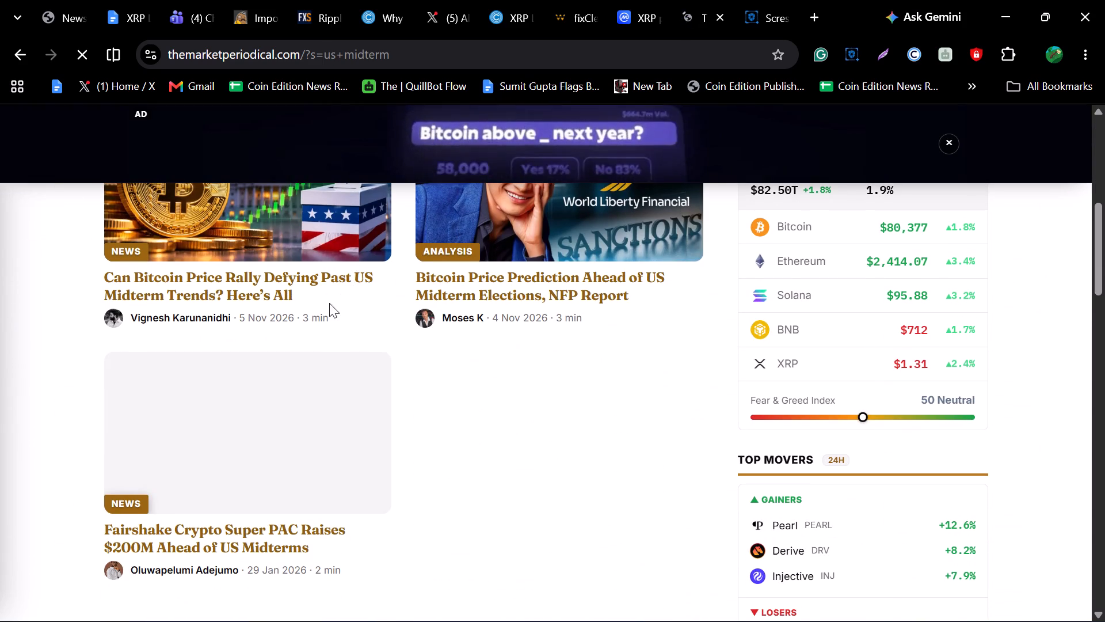
scroll(216, 461, "down", 4)
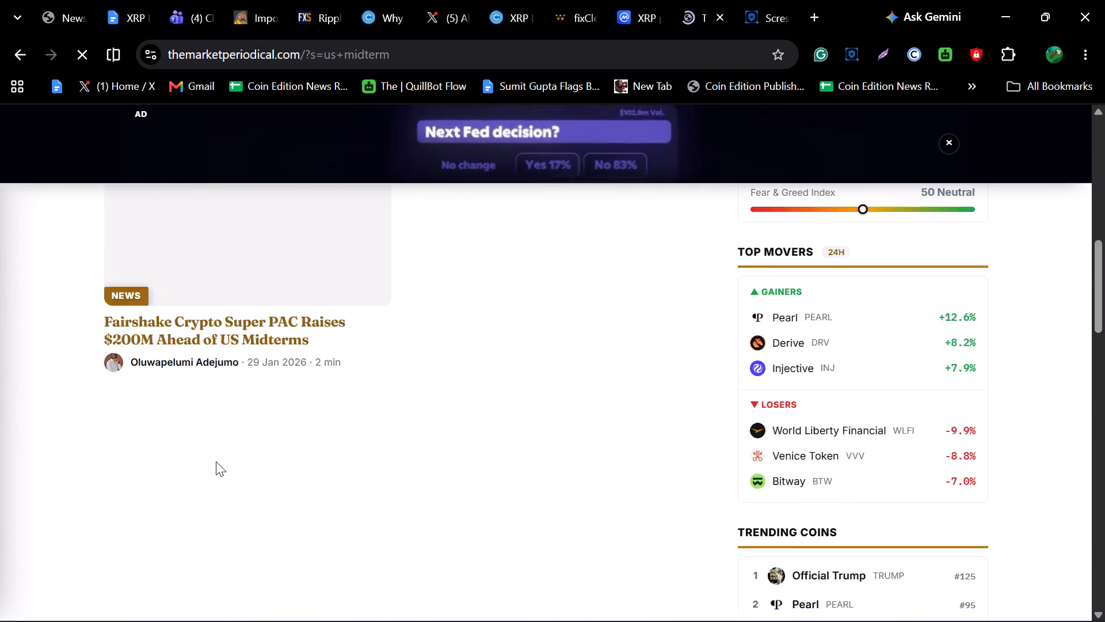
scroll(216, 461, "down", 2)
scroll(216, 461, "up", 4)
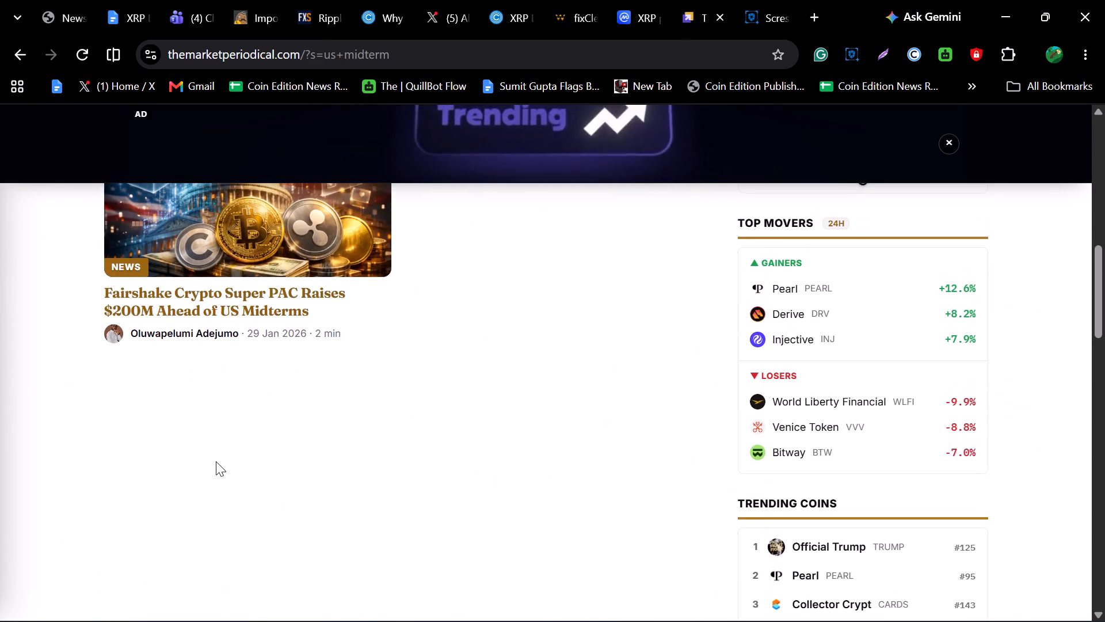
scroll(216, 461, "up", 4)
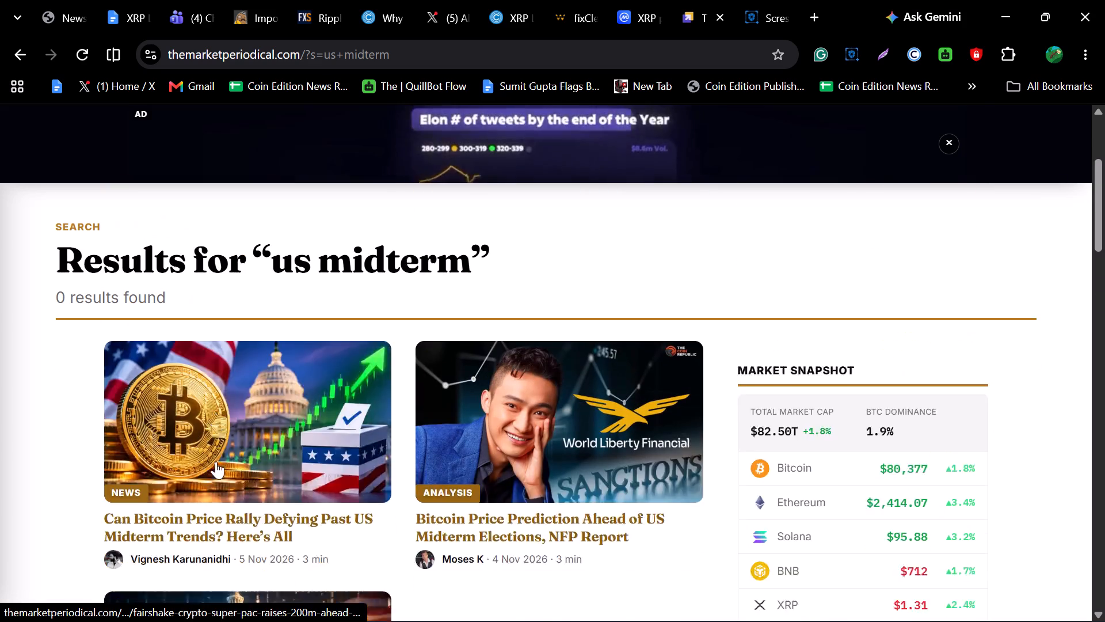
scroll(216, 461, "up", 1)
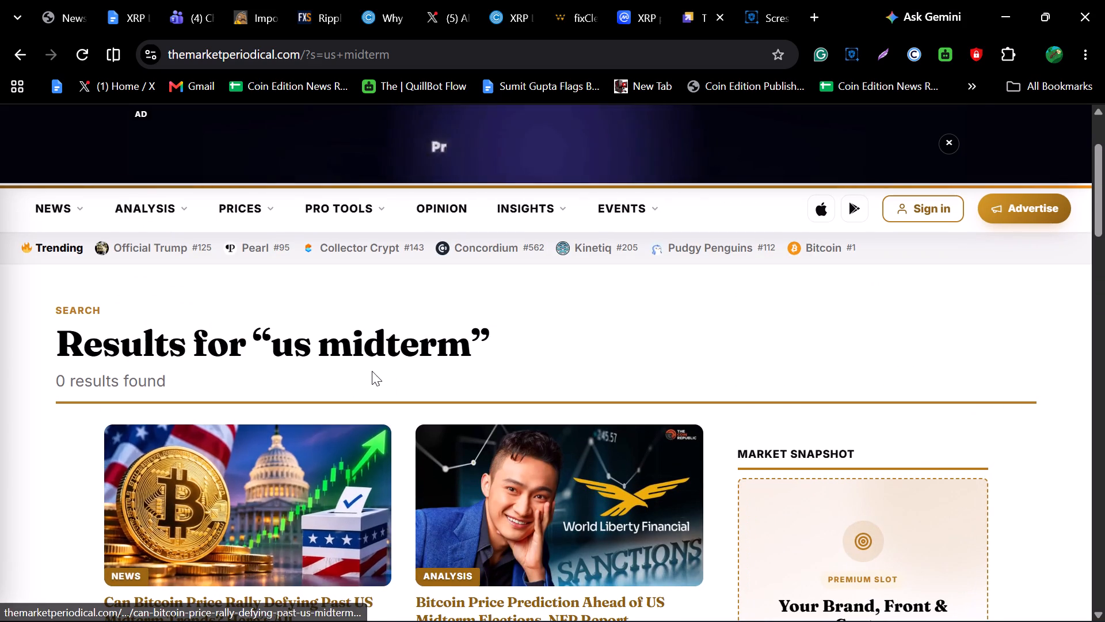
scroll(372, 371, "down", 1)
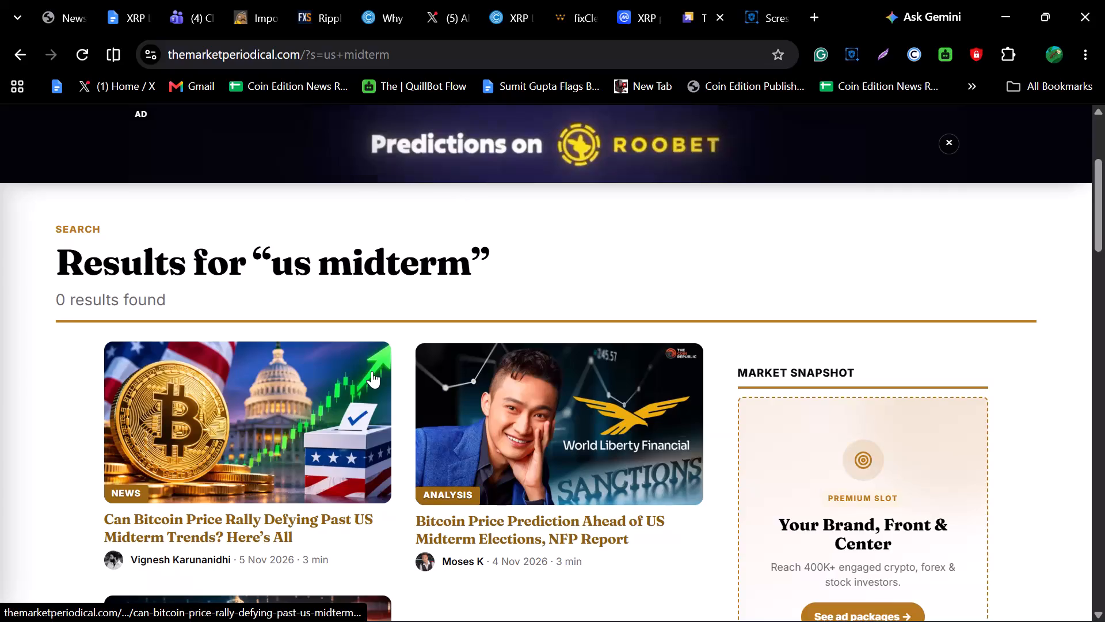
right_click(208, 517)
left_click(305, 412)
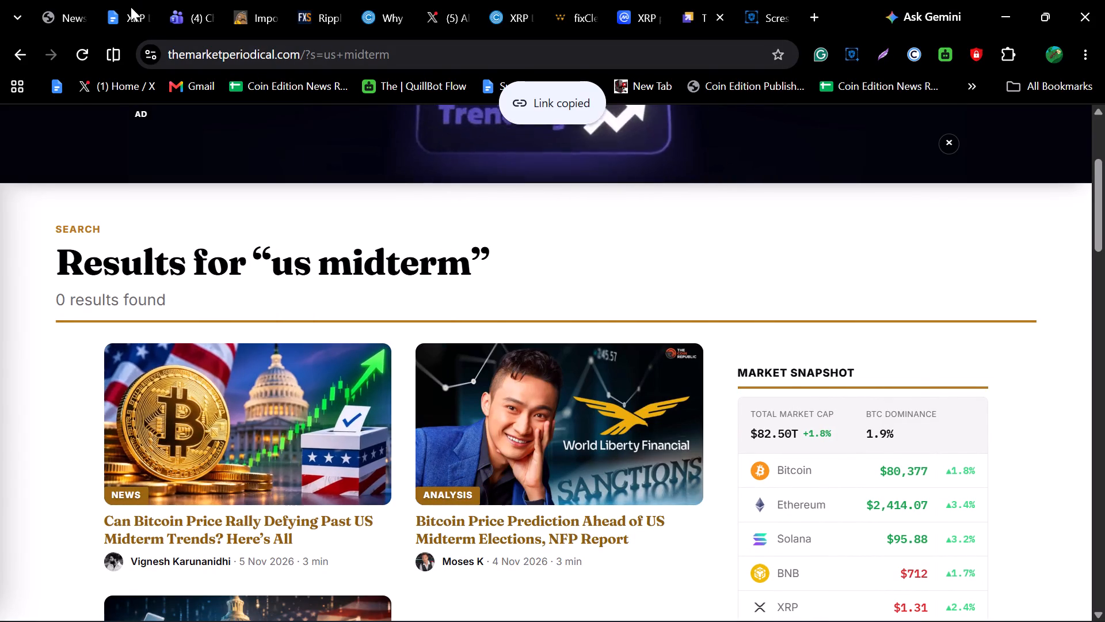
Link "US midterm elections" in the Google Docs article to the copied Market Periodical article address.
left_click(123, 12)
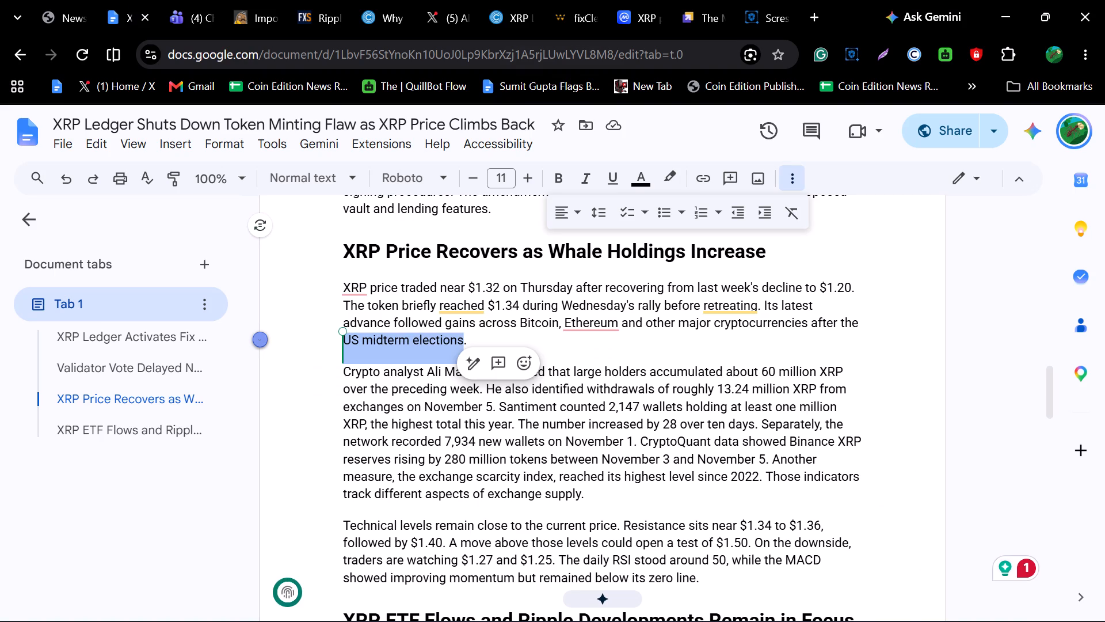
left_click(702, 174)
key("ctrl+v")
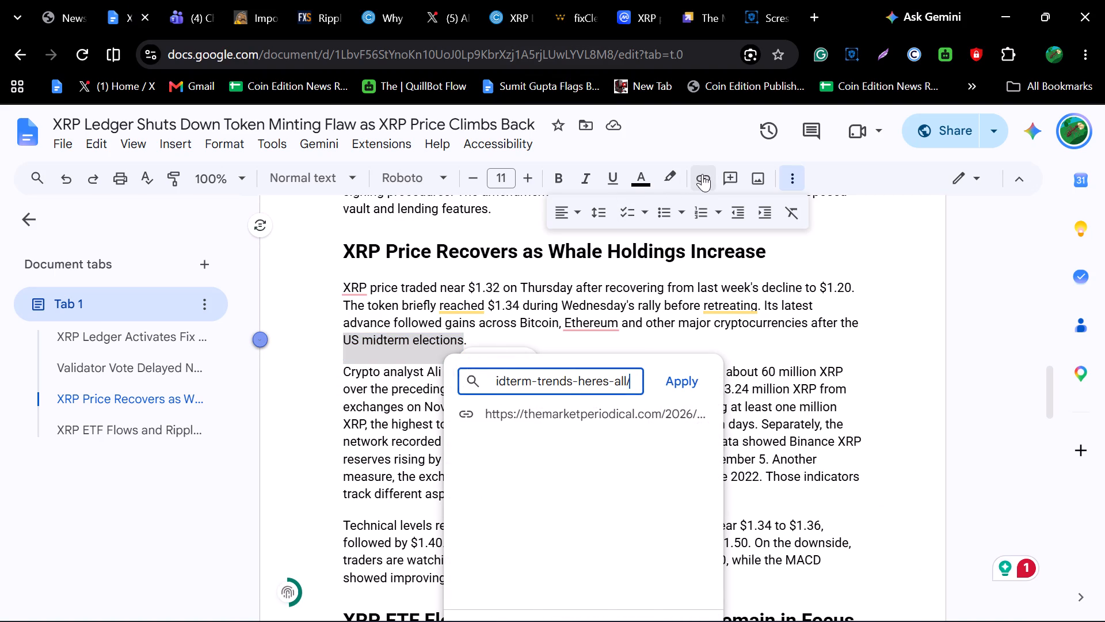
key("Return")
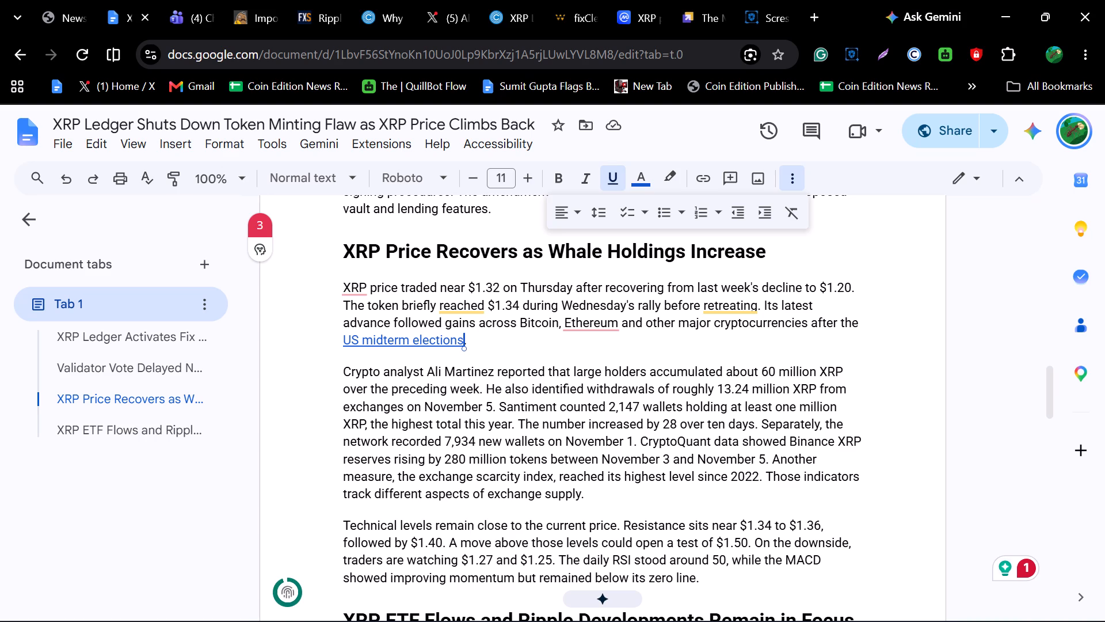
Split the whale accumulation paragraph before "Santiment counted" and before "CryptoQuant data showed", with an empty line after "exchanges on November 5.".
left_click_drag(406, 403, 490, 410)
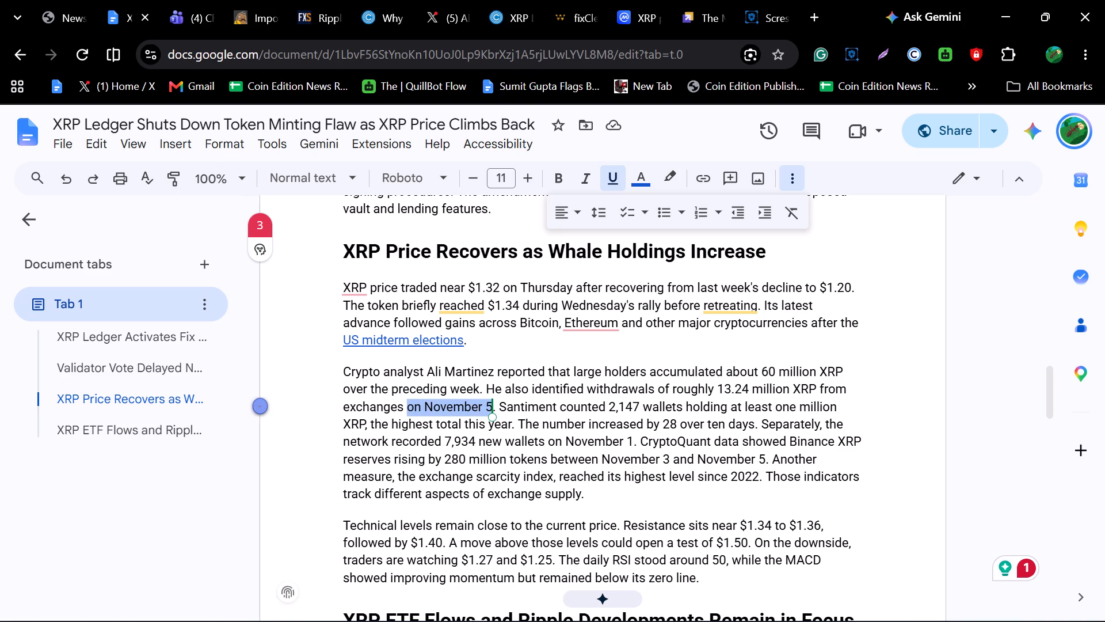
left_click_drag(490, 410, 492, 412)
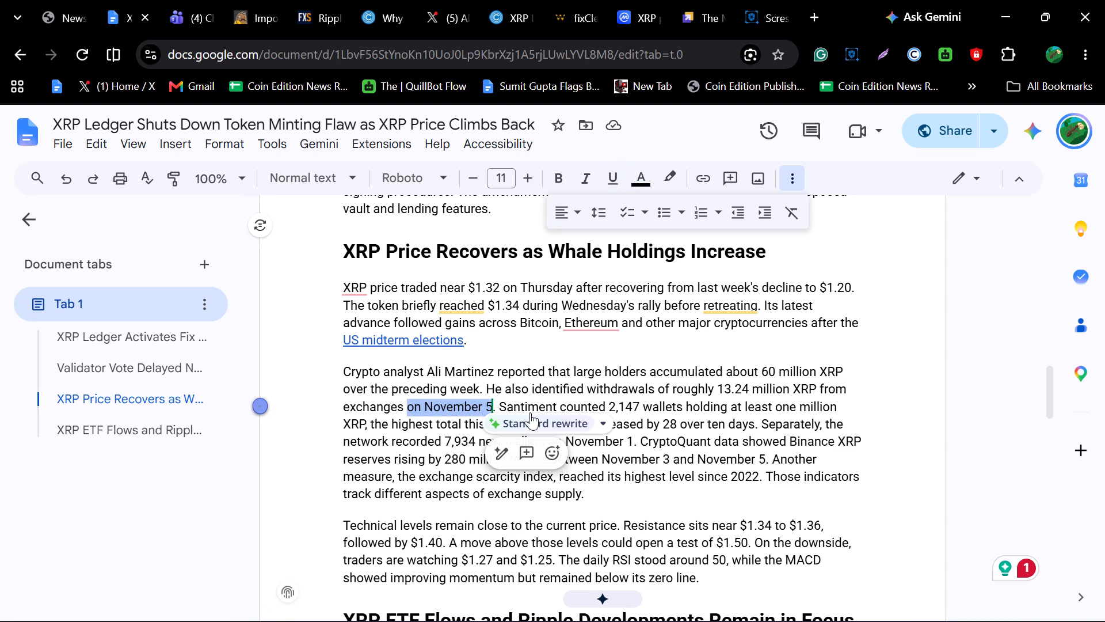
left_click(502, 404)
key("Return")
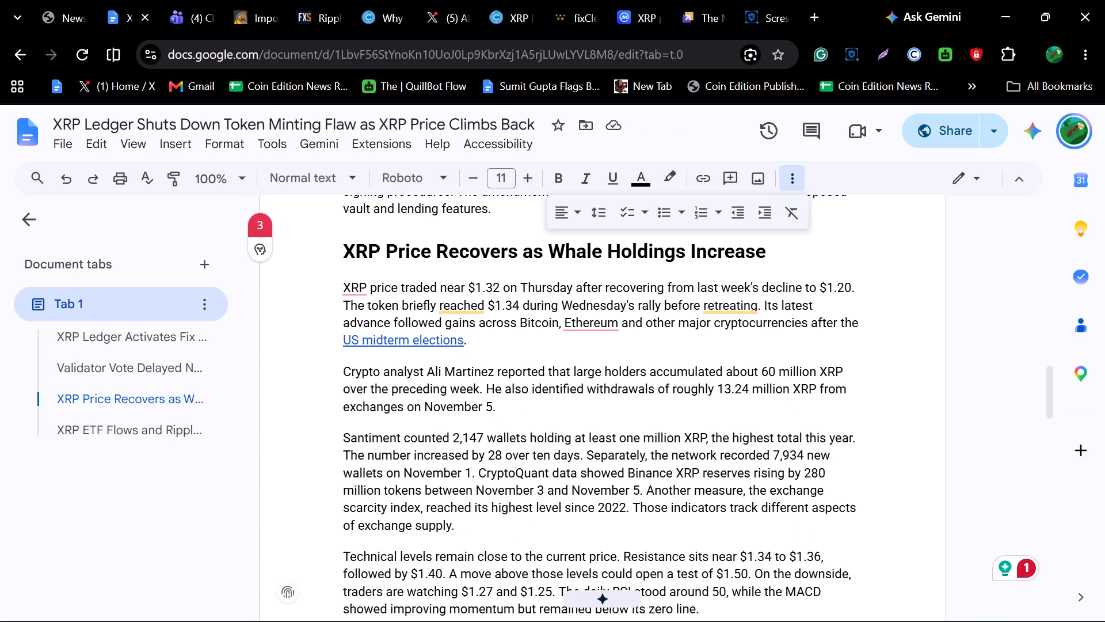
left_click(478, 475)
key("Return")
scroll(478, 475, "down", 1)
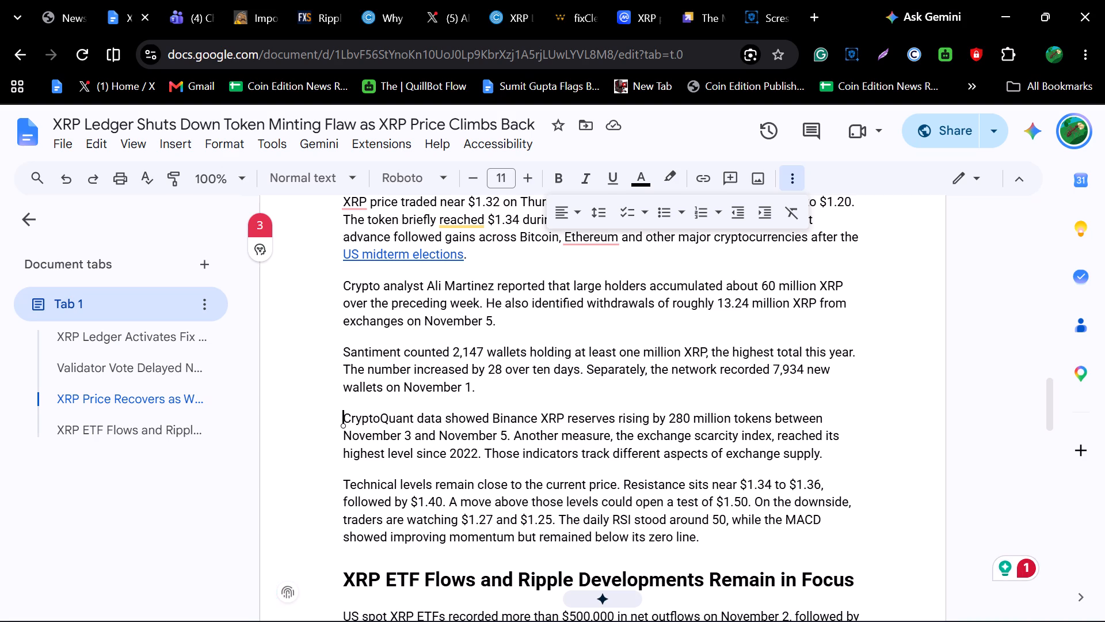
Insert an empty line after the Ali Martinez paragraph ending "exchanges on November 5." in the XRP price section.
scroll(557, 495, "down", 1)
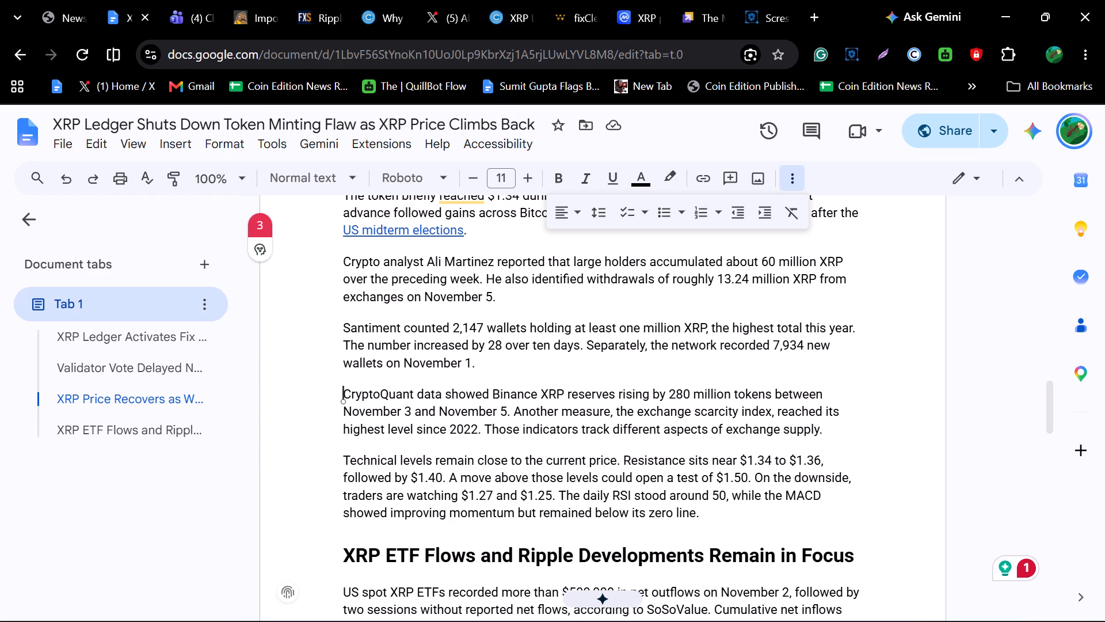
scroll(466, 496, "down", 1)
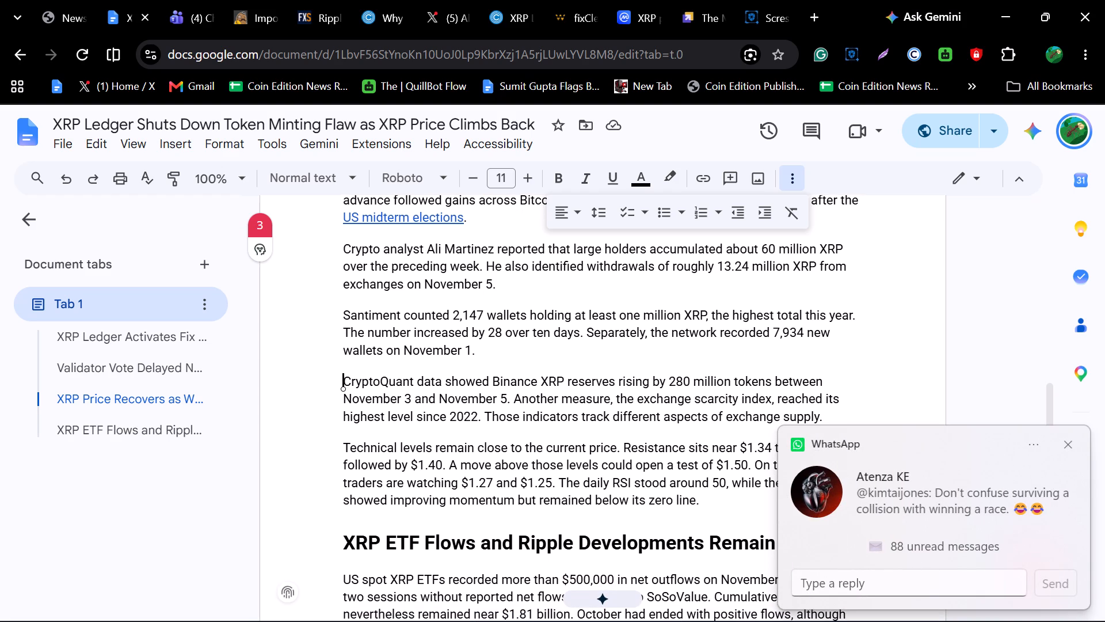
scroll(574, 501, "down", 3)
scroll(574, 501, "up", 3)
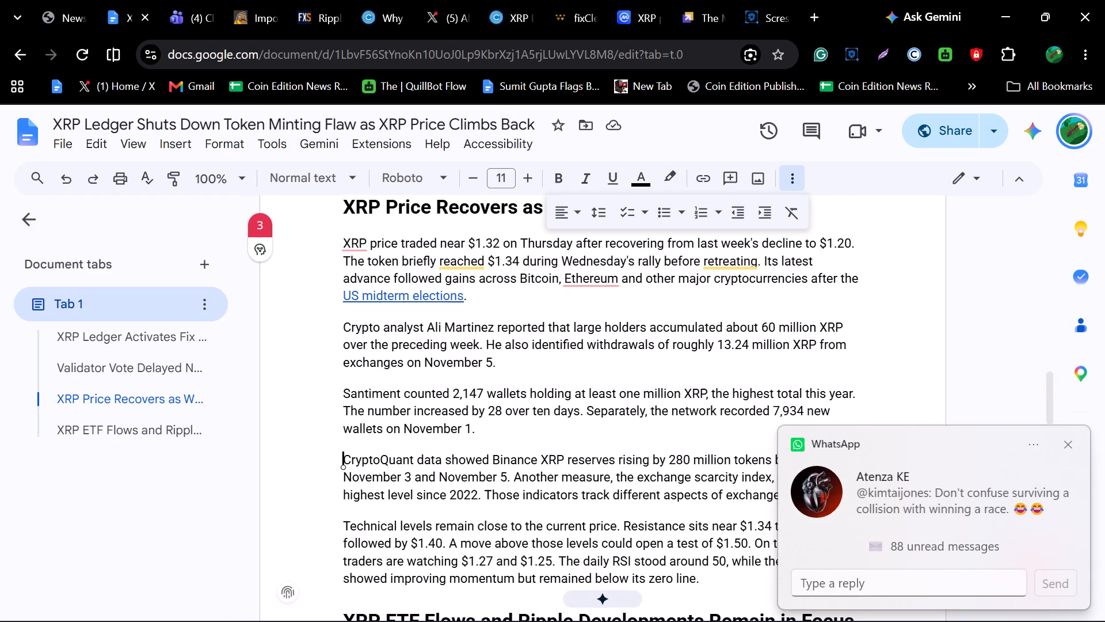
scroll(574, 501, "up", 1)
scroll(511, 414, "up", 1)
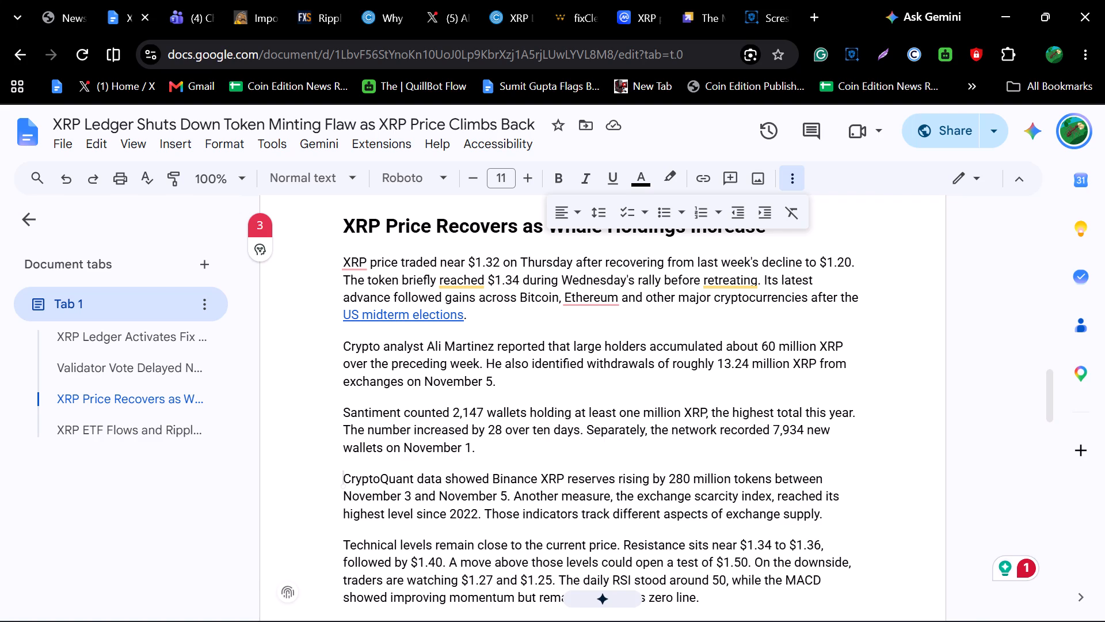
left_click(532, 385)
key("Return")
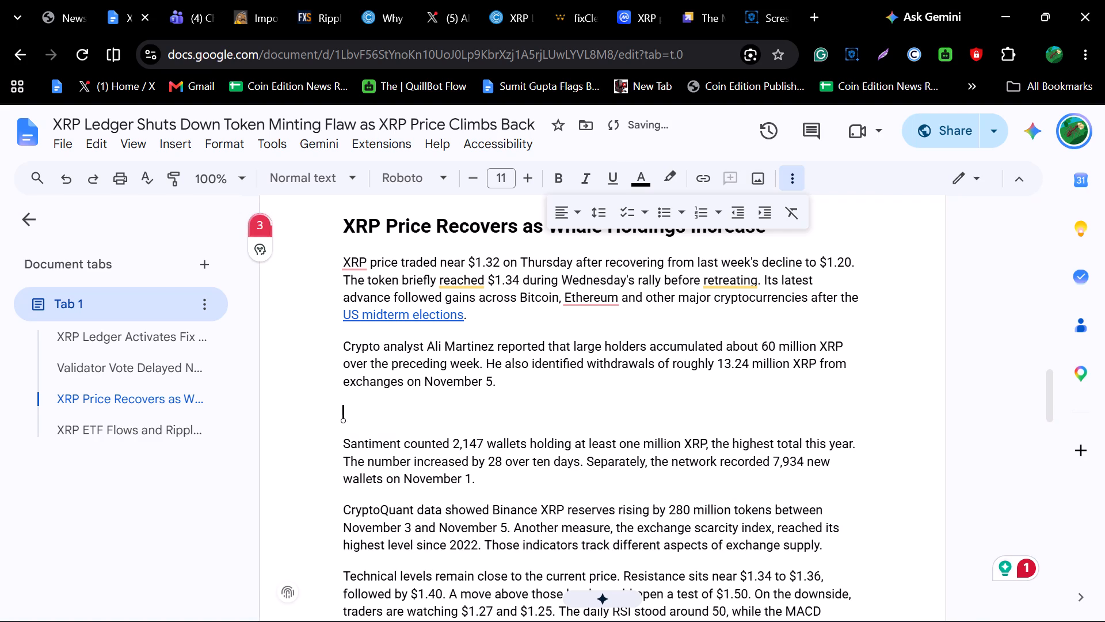
On X, capture the "Held by Whales" bar chart, from its subtitle to the Santiment source line, and copy the screenshot.
left_click(442, 9)
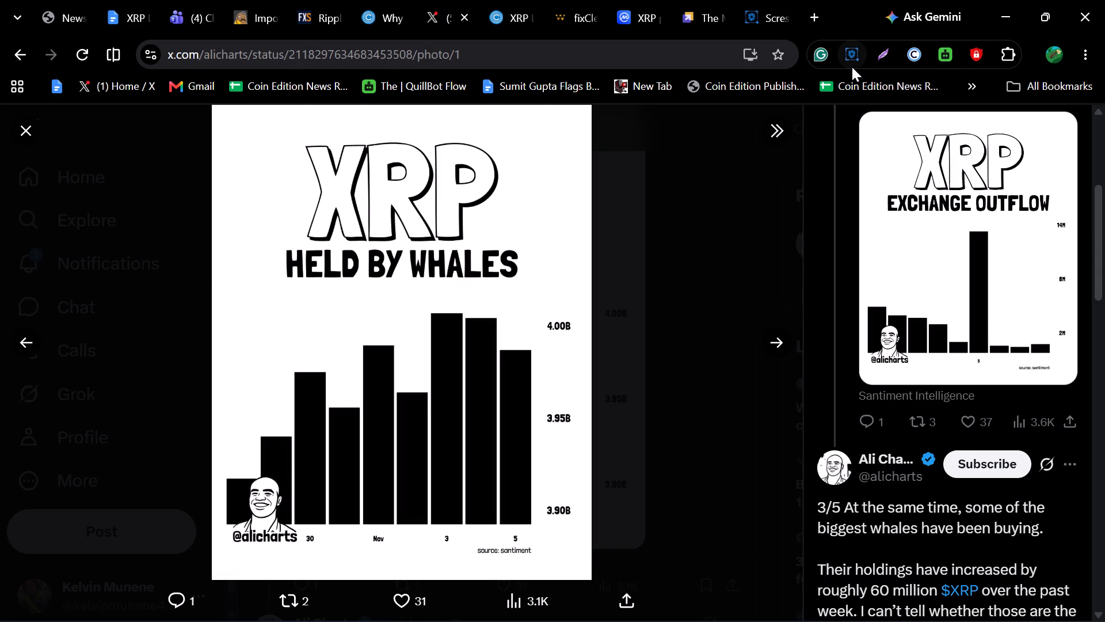
left_click(852, 55)
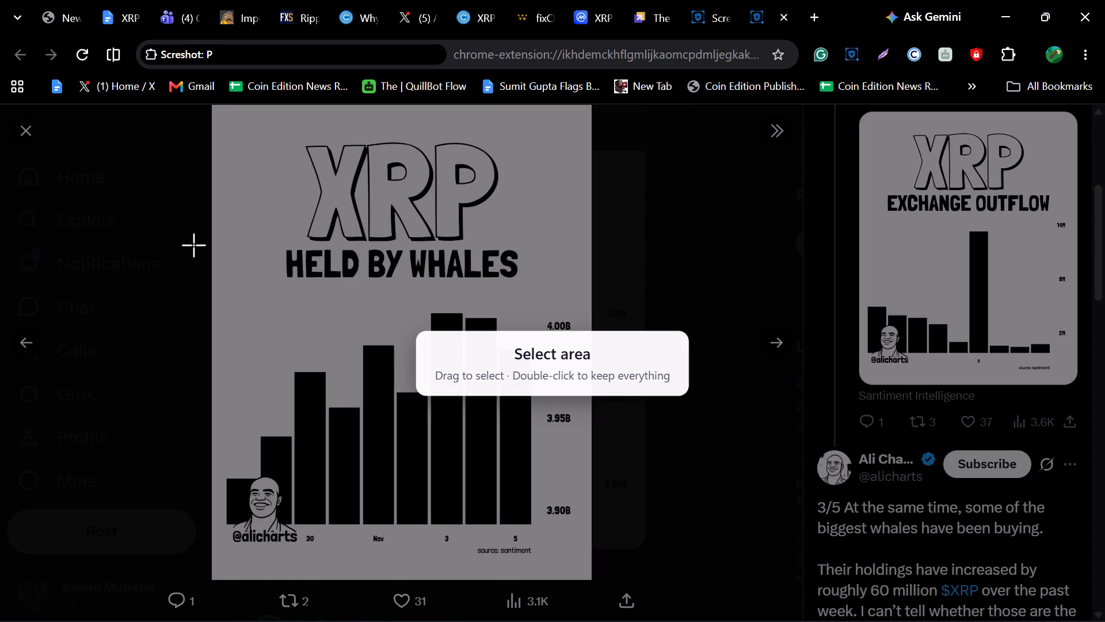
left_click_drag(194, 245, 608, 567)
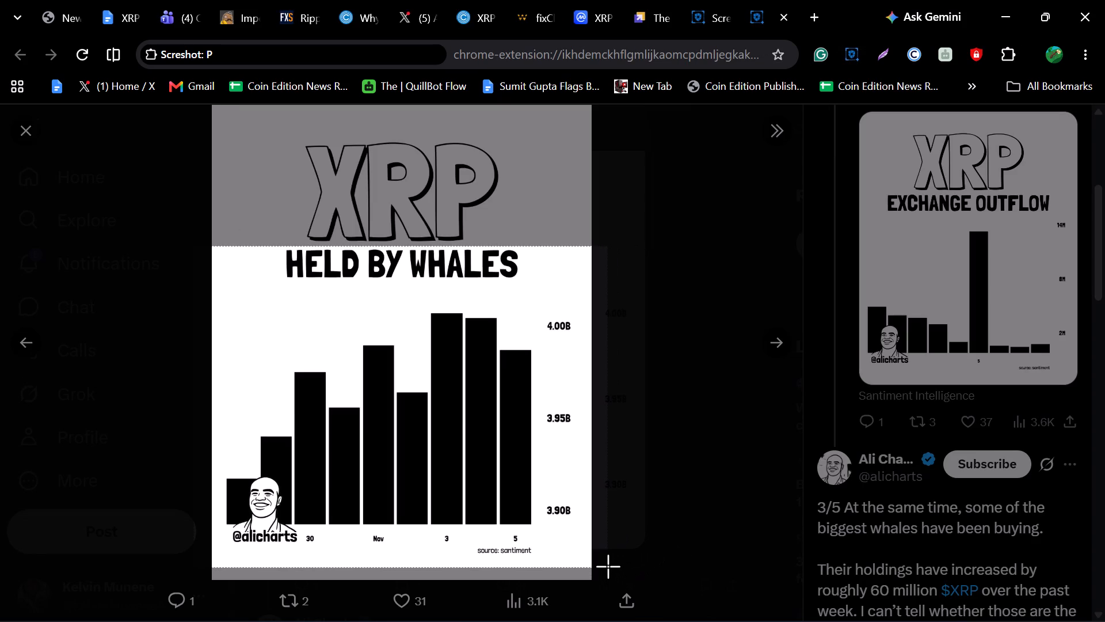
left_click_drag(608, 567, 612, 561)
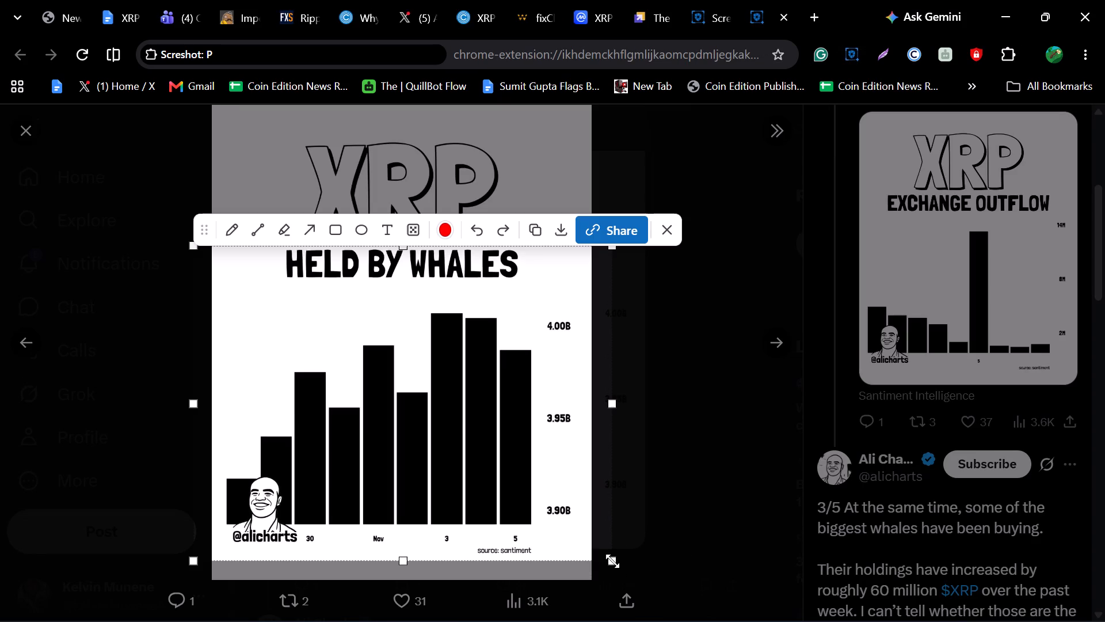
left_click(535, 234)
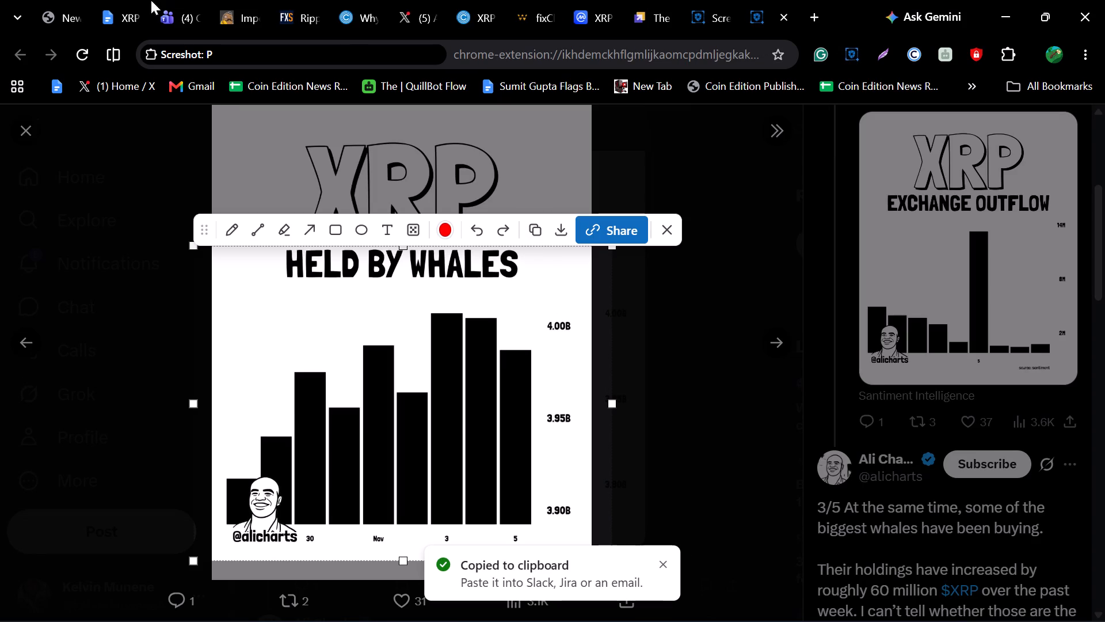
Paste the copied chart into the article's empty line after "exchanges on November 5." and caption it "XRP Whales | Source: X".
left_click(107, 9)
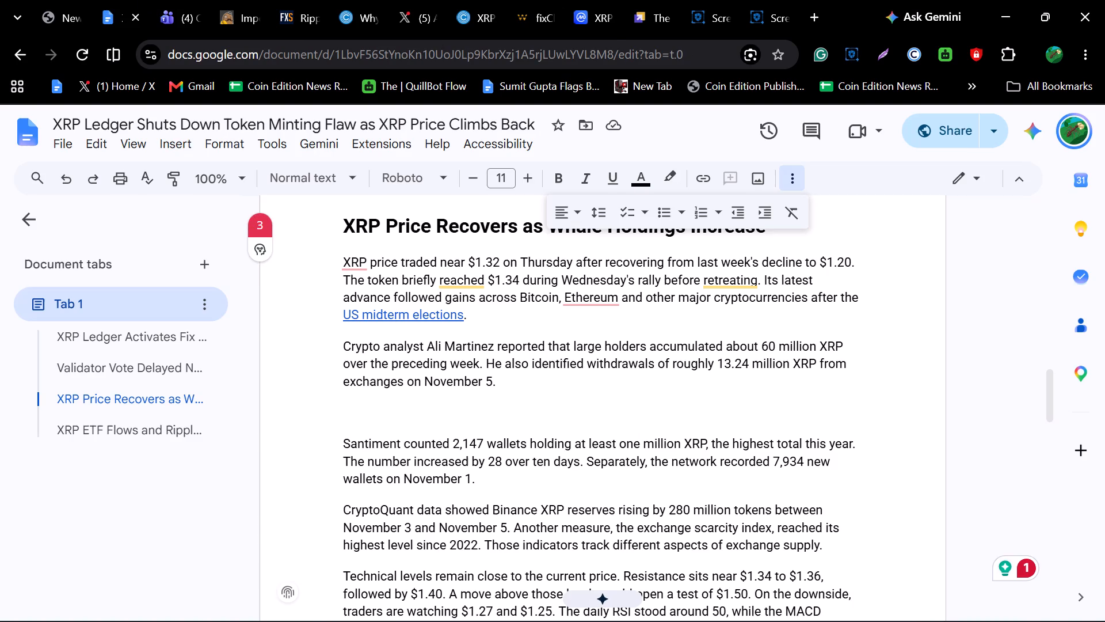
key("ctrl+v")
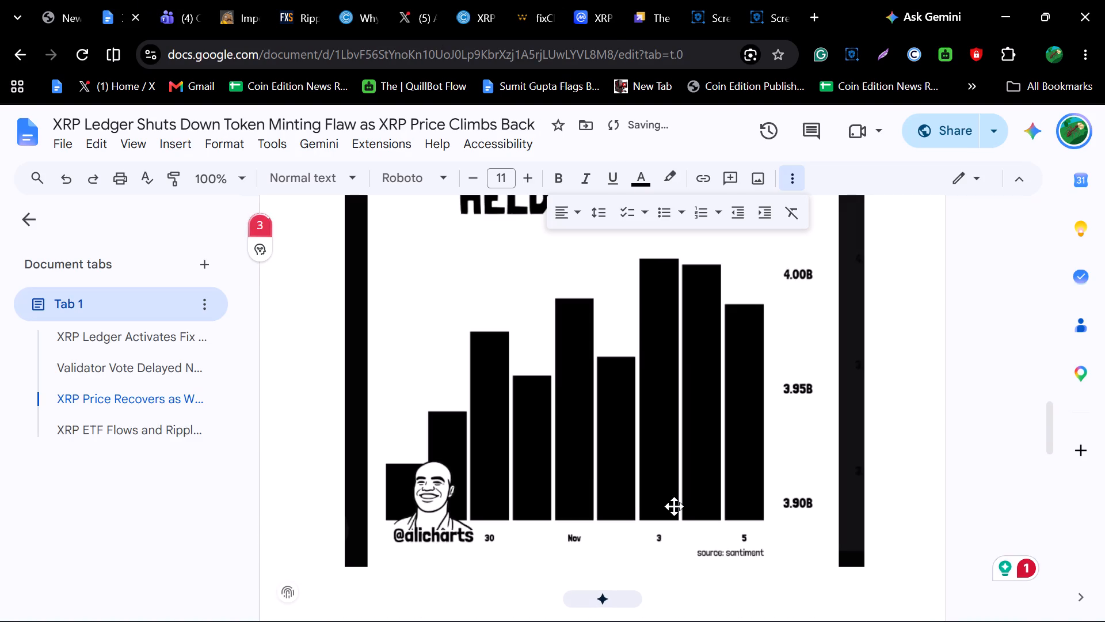
key("Return")
type("XRP W")
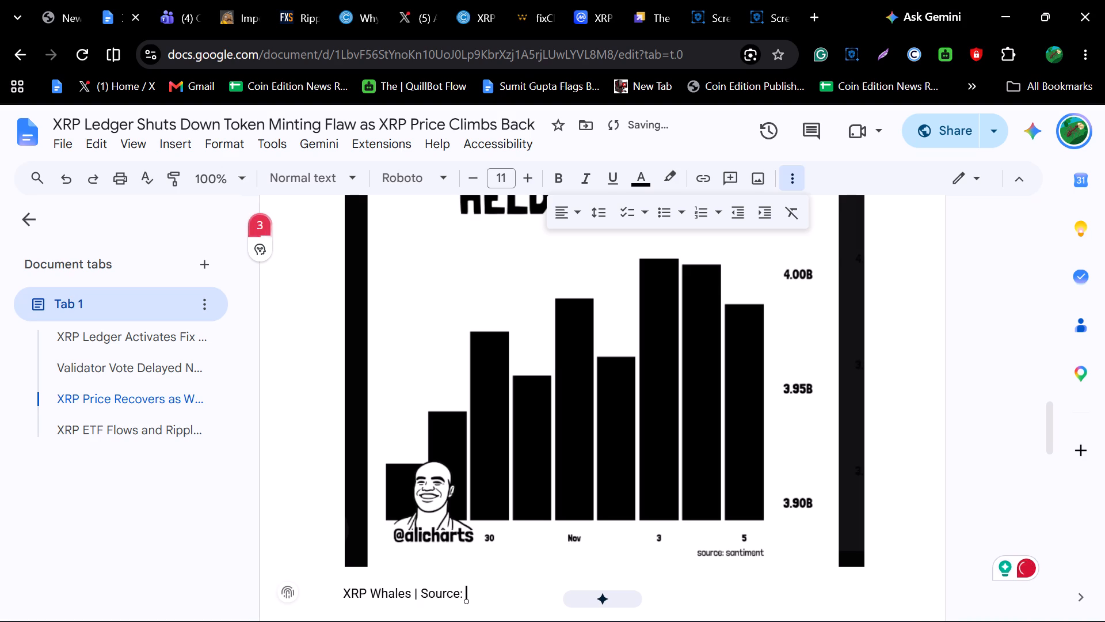
scroll(744, 454, "down", 2)
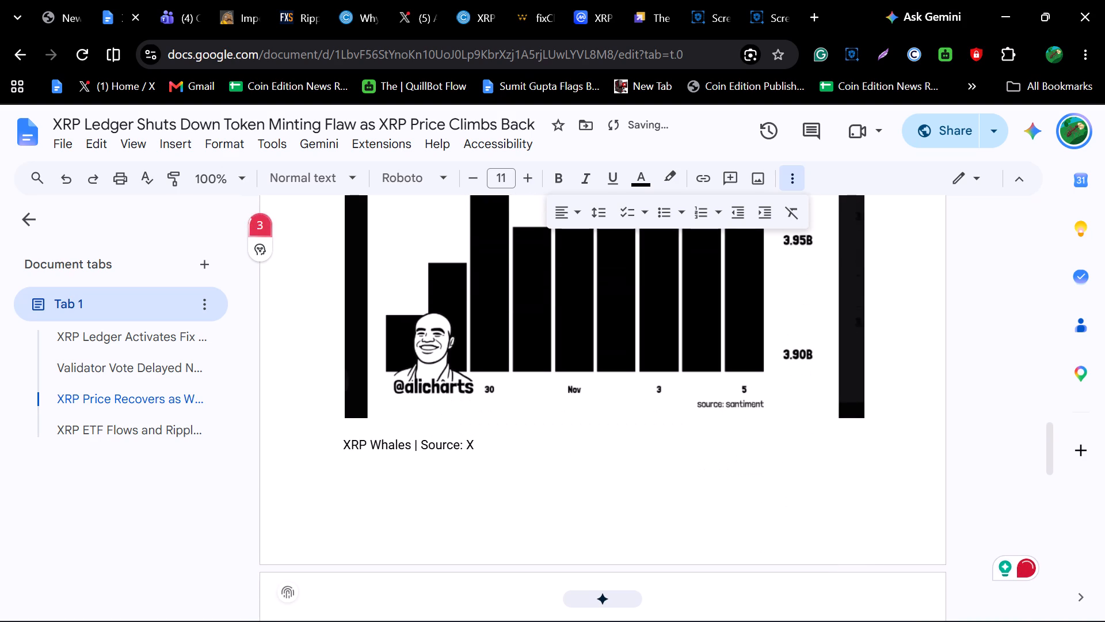
scroll(396, 516, "down", 2)
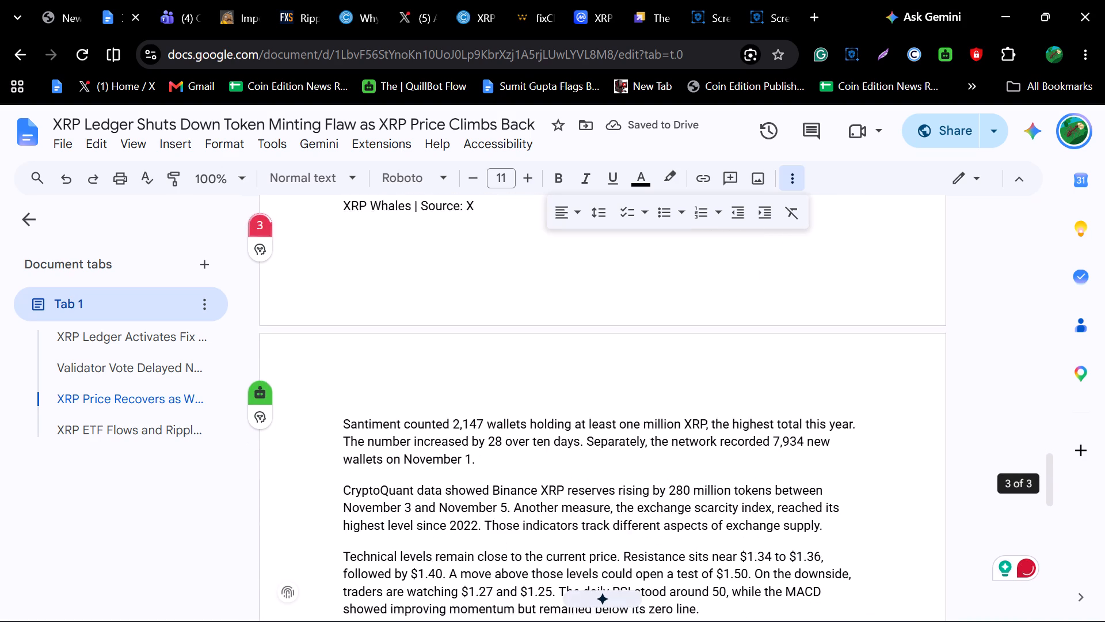
scroll(413, 490, "up", 3)
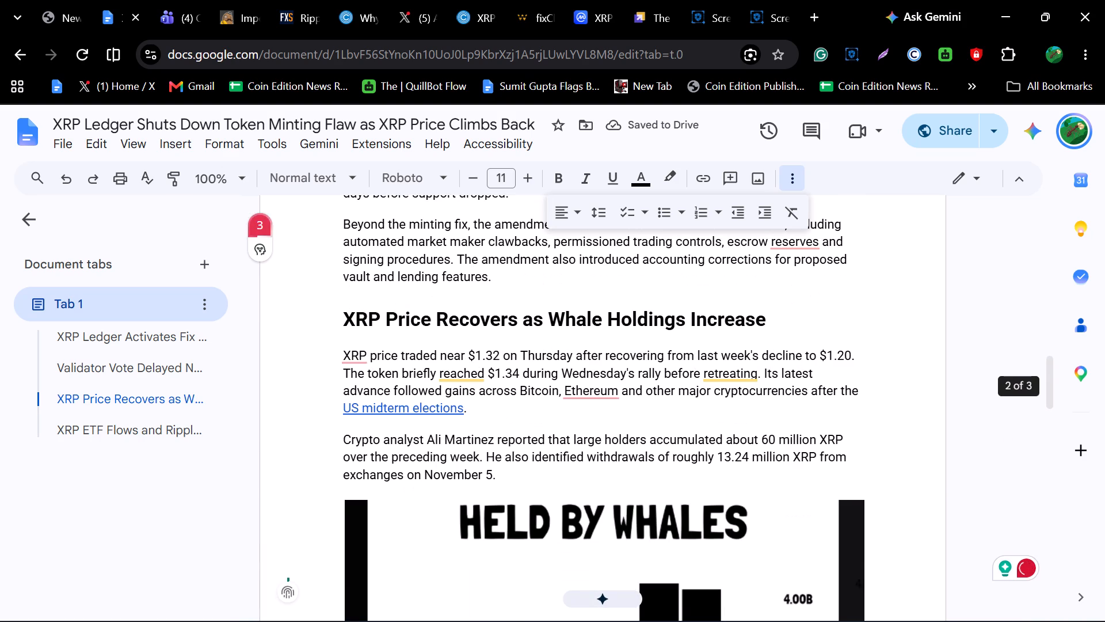
scroll(424, 443, "down", 3)
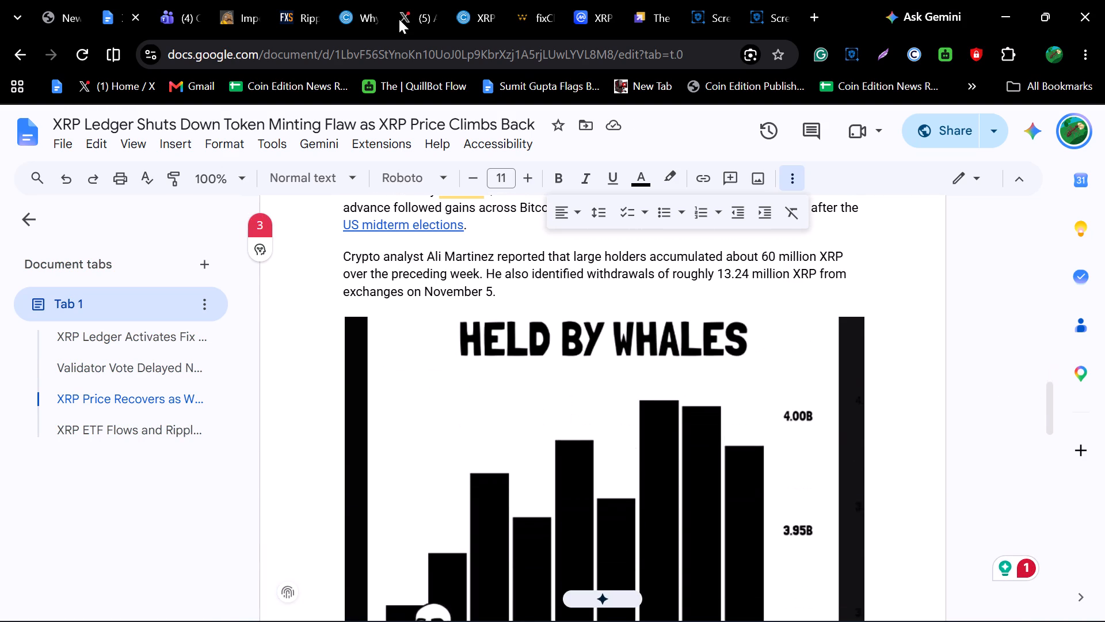
left_click(409, 12)
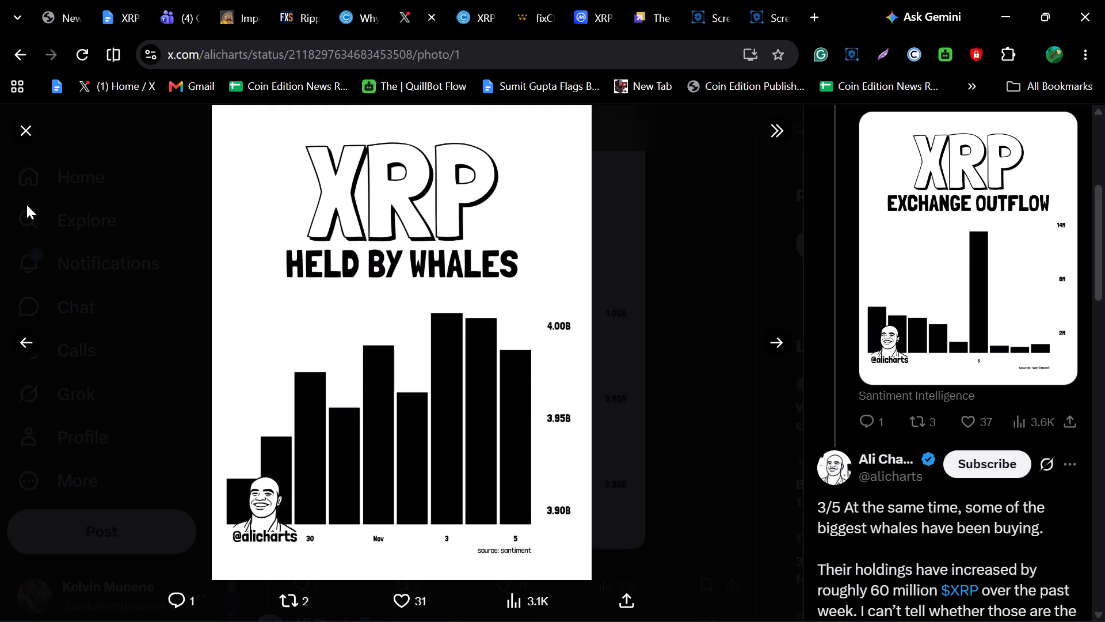
left_click(23, 129)
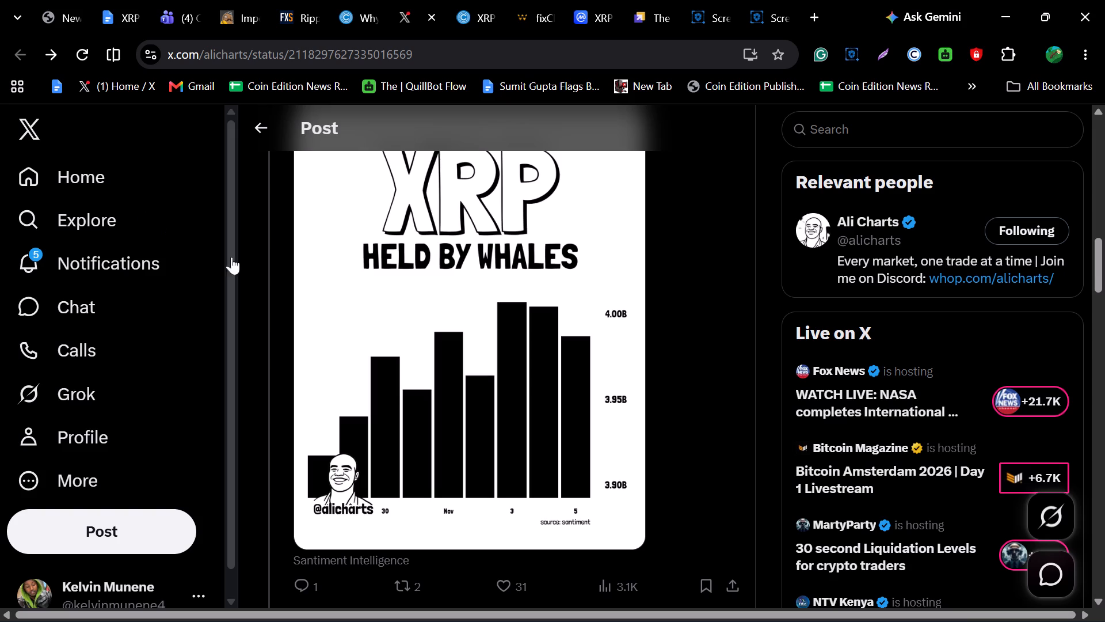
scroll(314, 329, "down", 1)
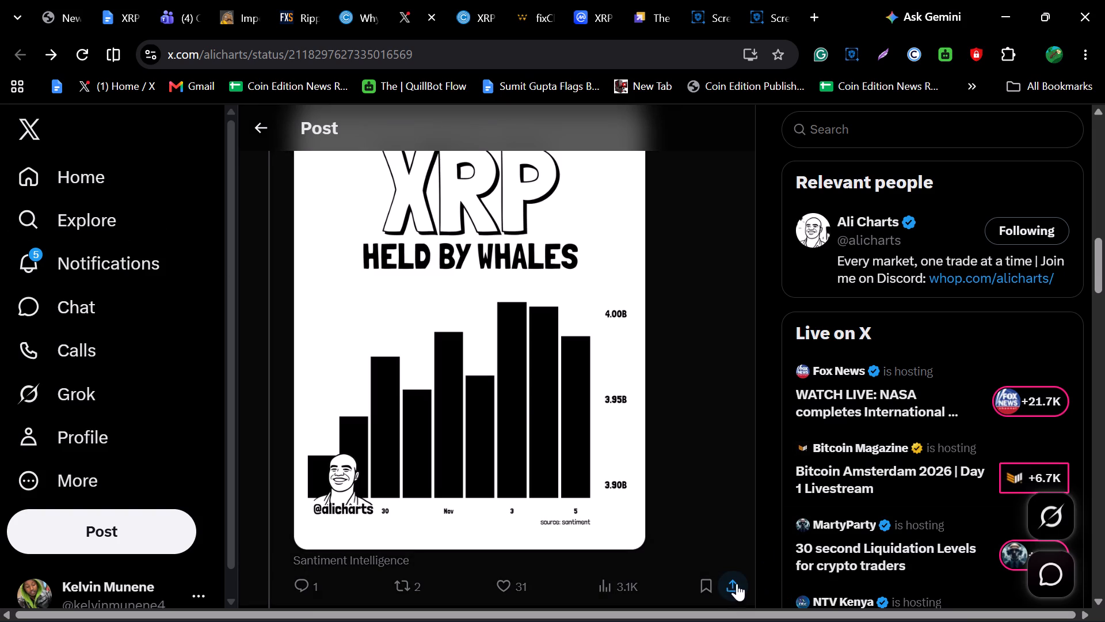
left_click(734, 583)
left_click(661, 501)
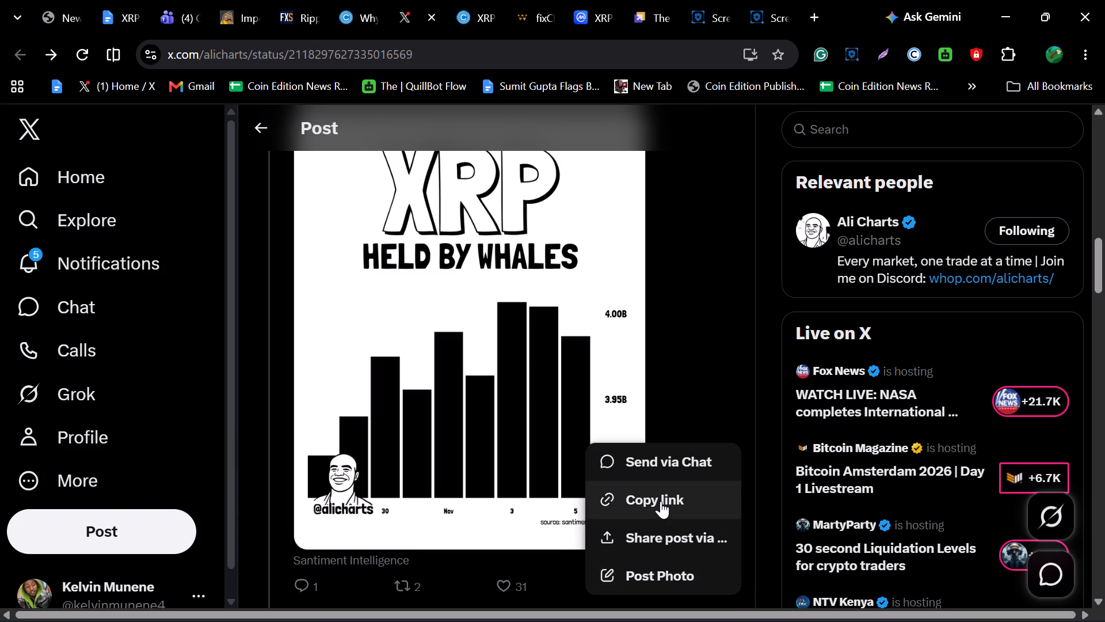
left_click(117, 2)
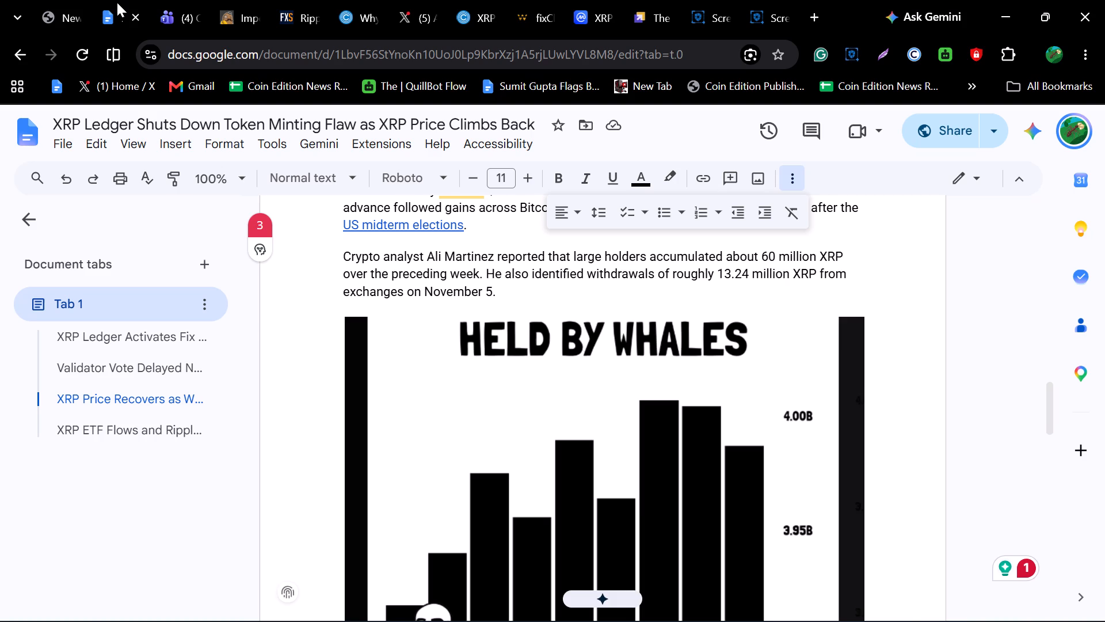
scroll(498, 446, "down", 4)
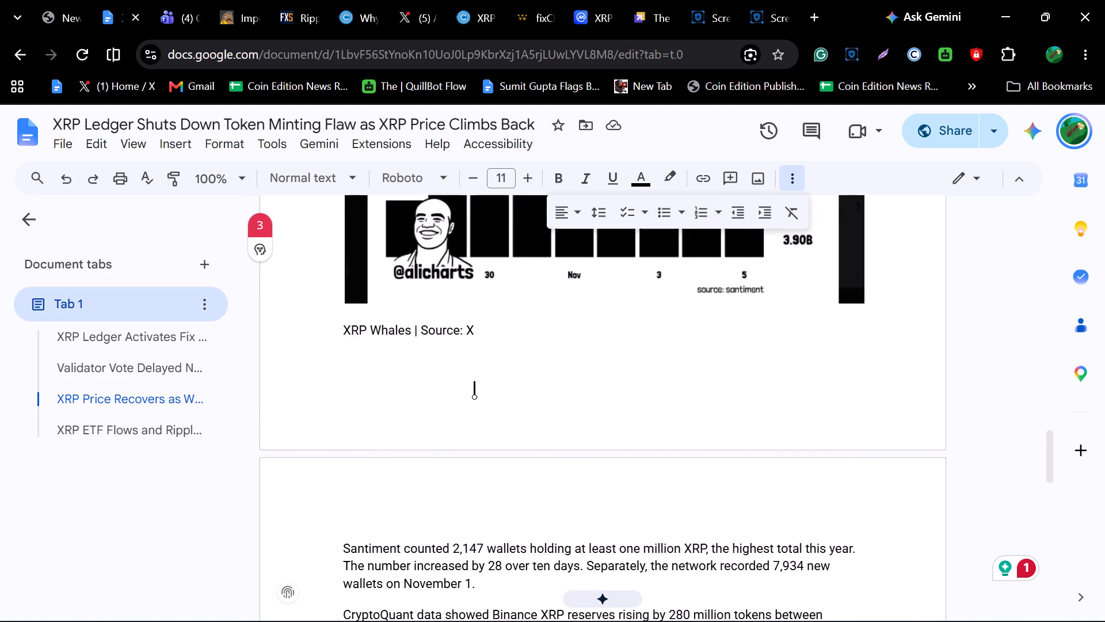
scroll(498, 446, "down", 2)
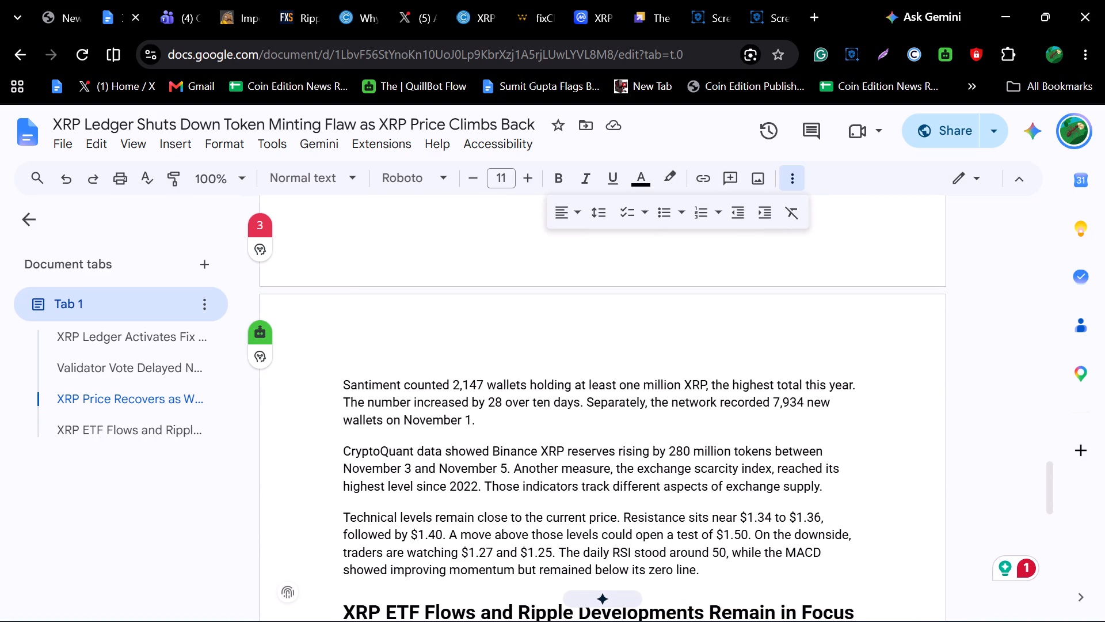
left_click_drag(449, 384, 340, 385)
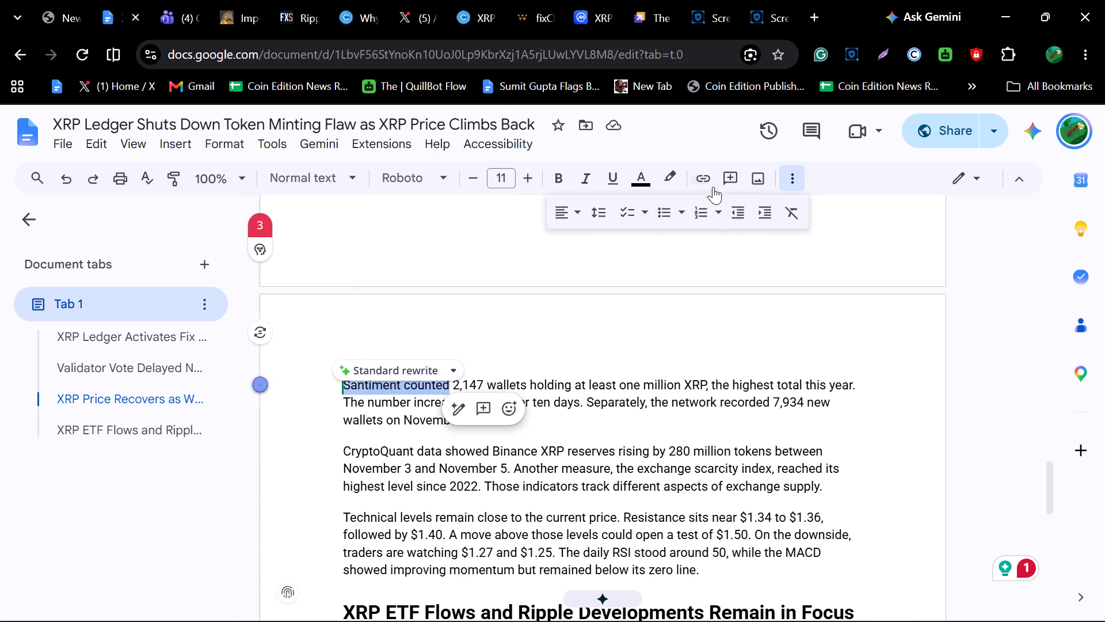
left_click(706, 177)
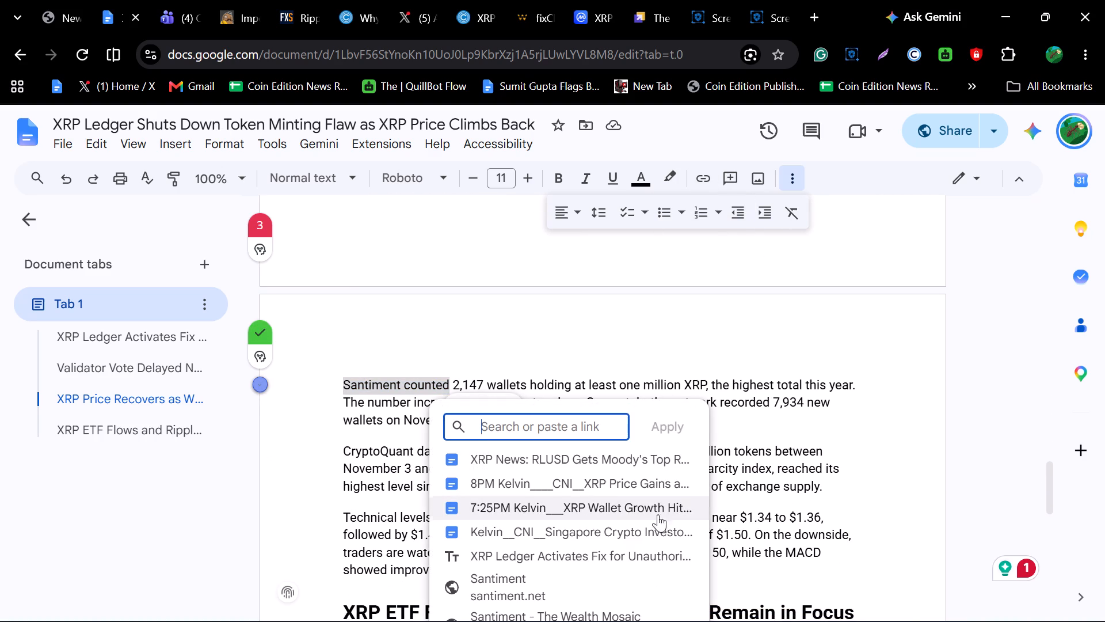
key("ctrl+v")
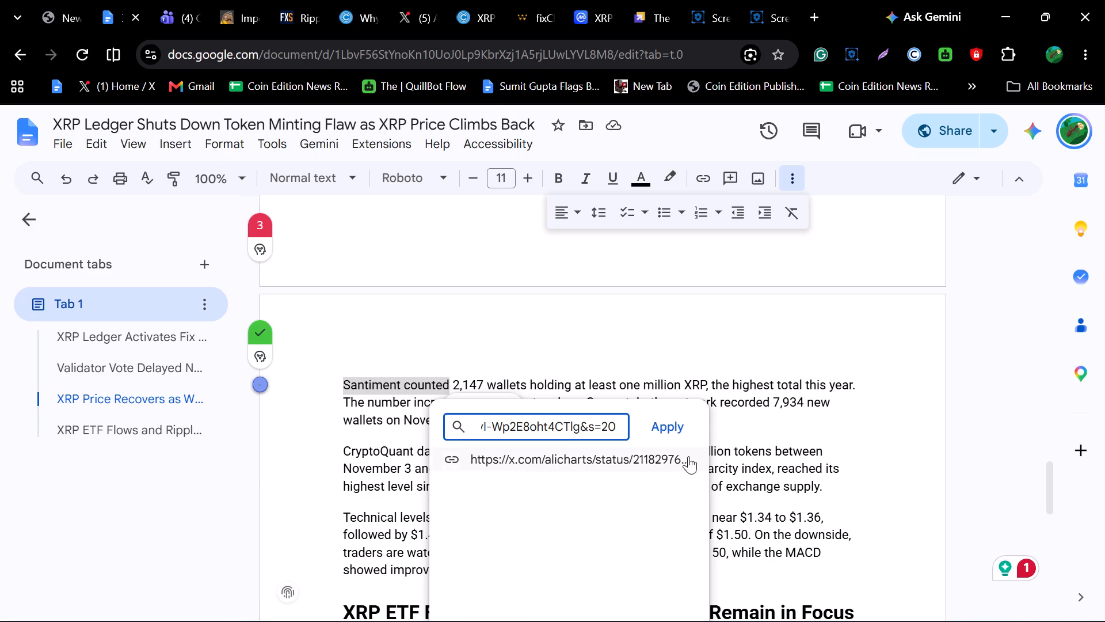
left_click(677, 422)
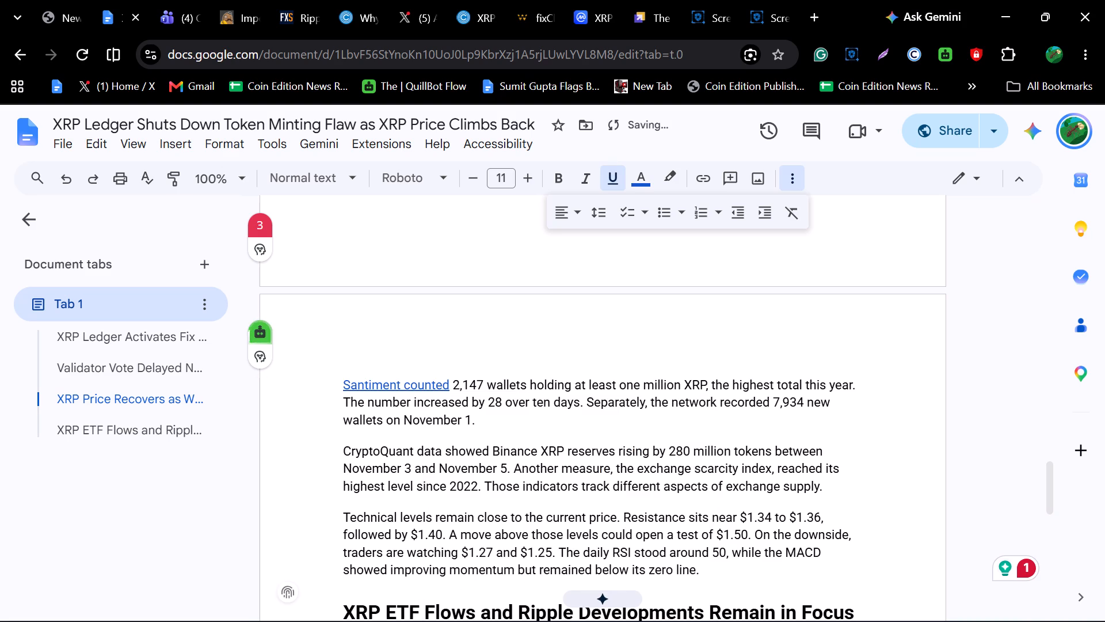
Select "XRP ETFs recorded" in the first paragraph of the ETF flows section, and search X for "XRP ETF".
scroll(466, 553, "down", 2)
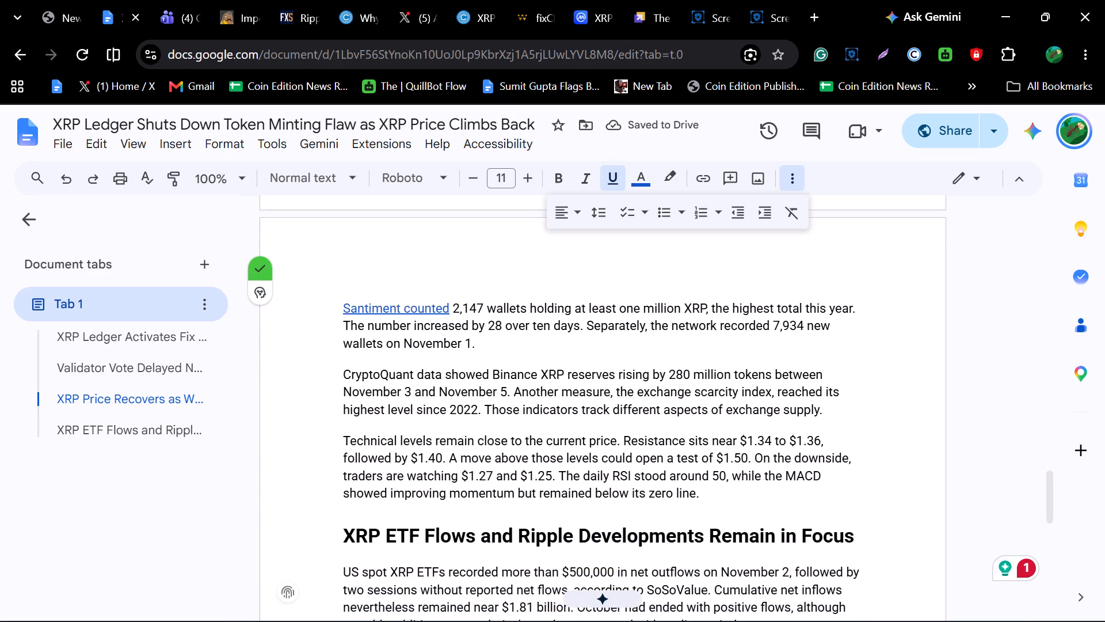
scroll(466, 553, "down", 1)
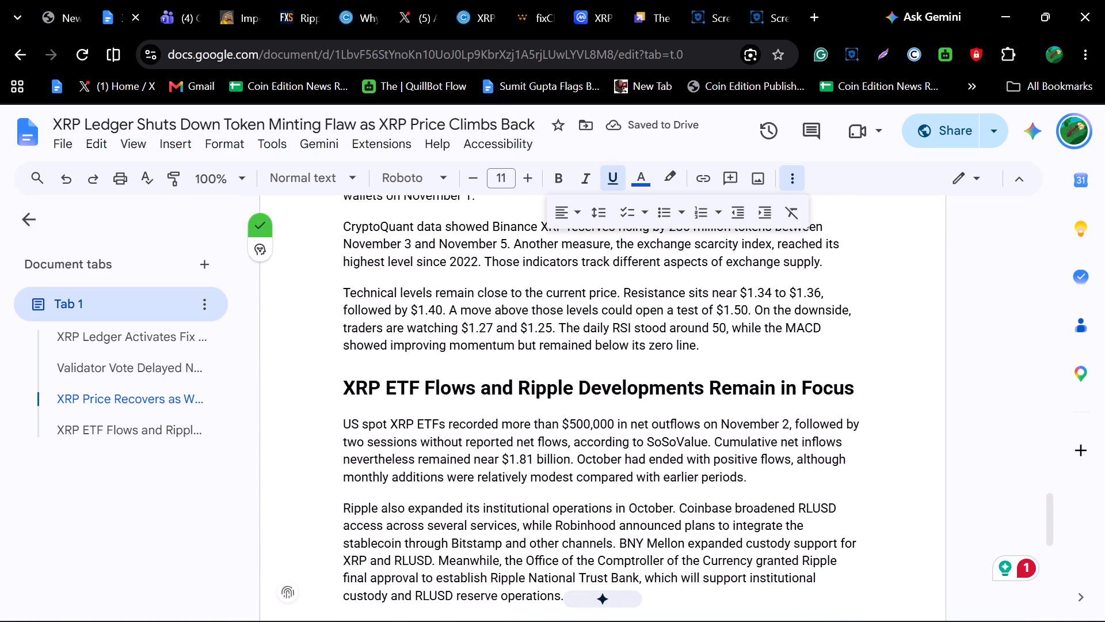
scroll(543, 319, "up", 3)
scroll(543, 319, "down", 3)
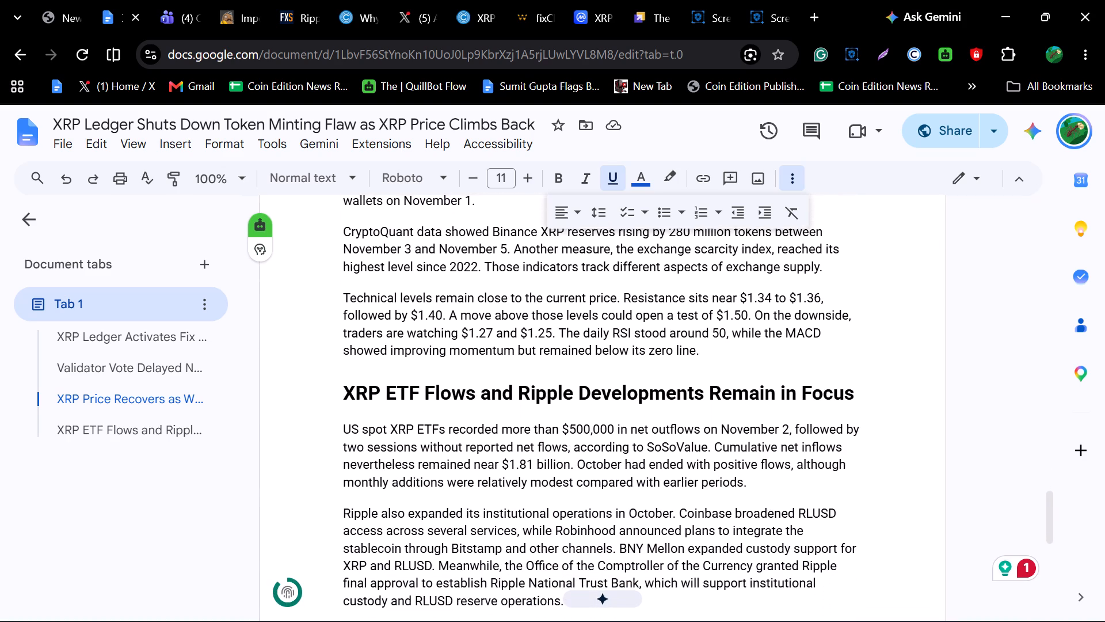
scroll(543, 319, "down", 1)
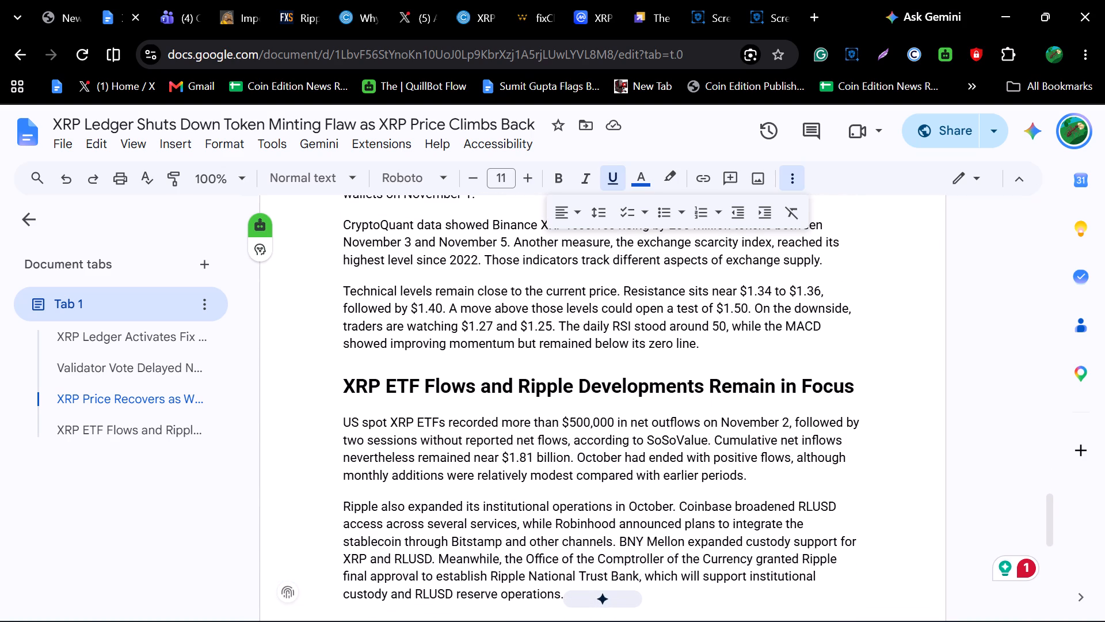
left_click_drag(498, 423, 388, 420)
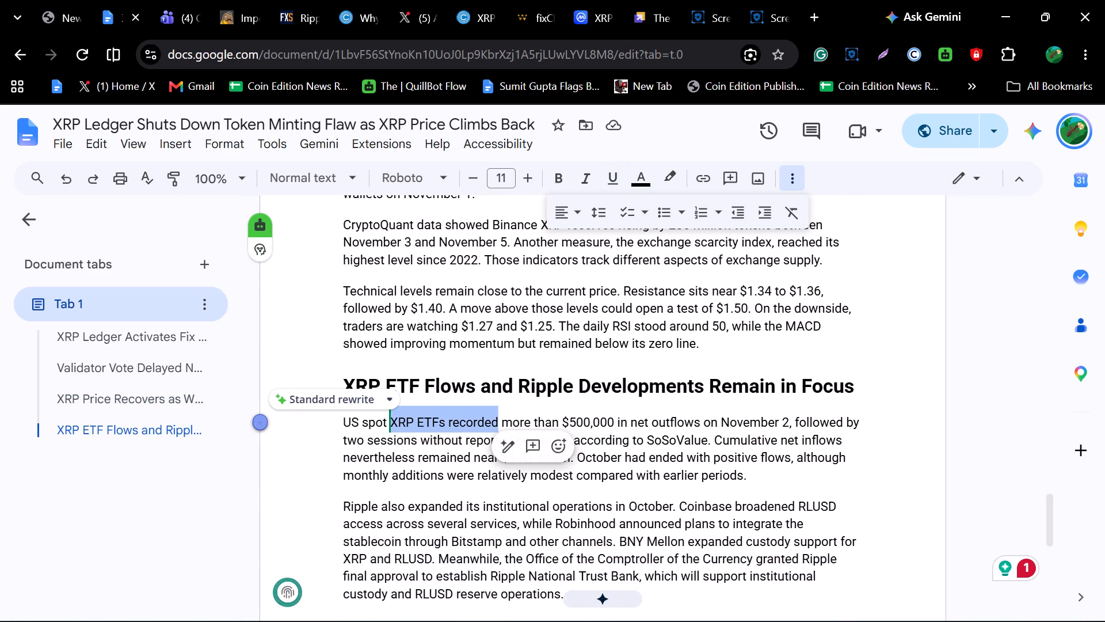
left_click(406, 8)
left_click(841, 127)
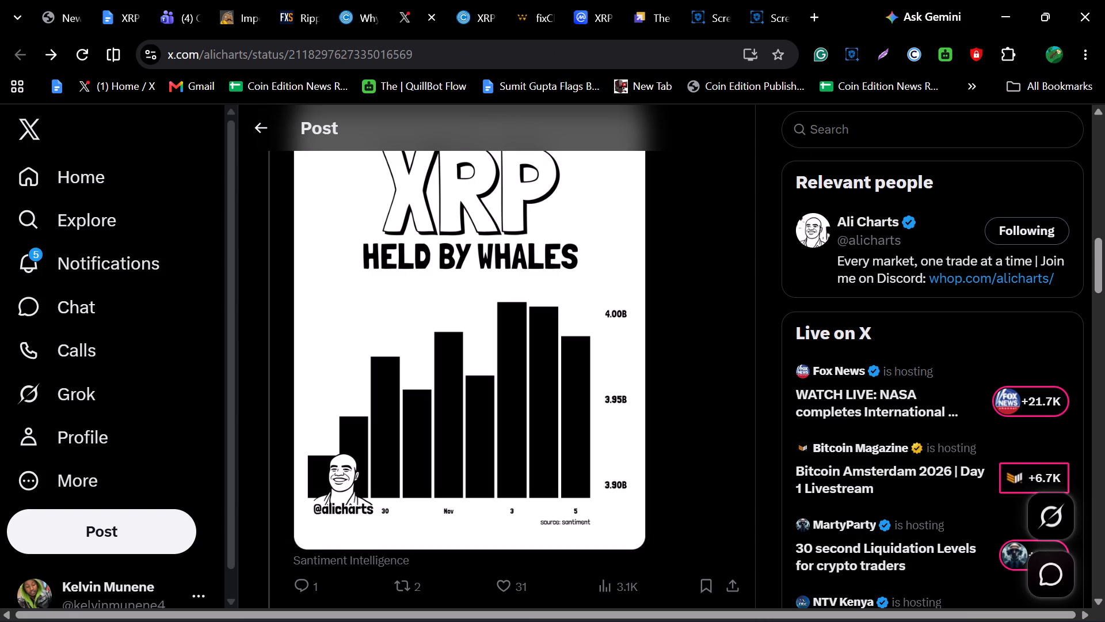
type("XRP ETF")
key("Return")
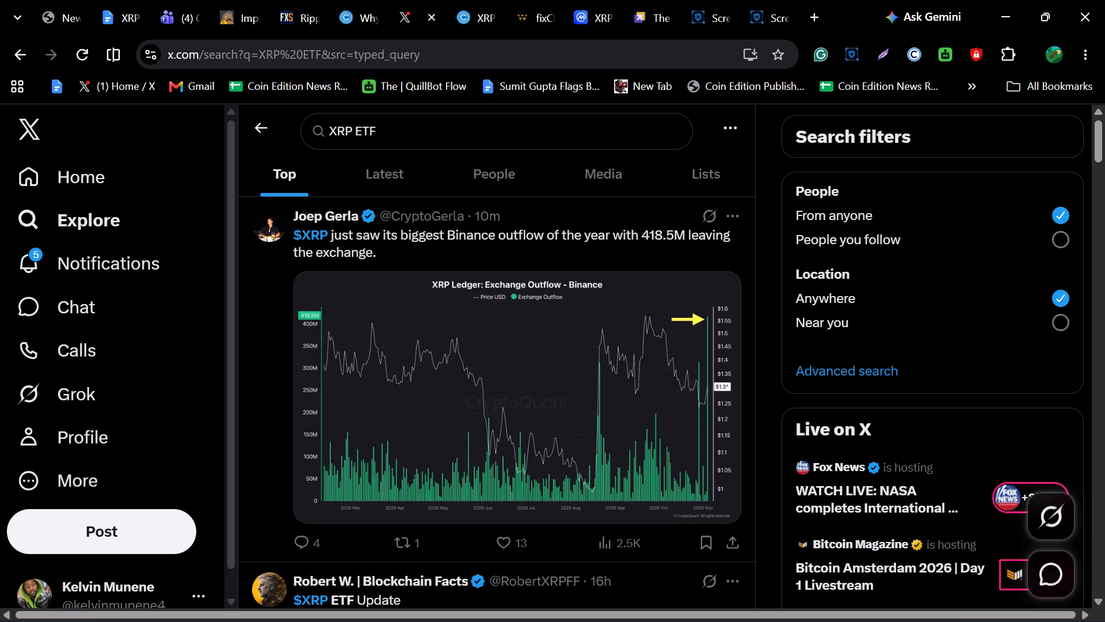
Look through the top X search results for a post about XRP ETF flows.
scroll(451, 365, "down", 1)
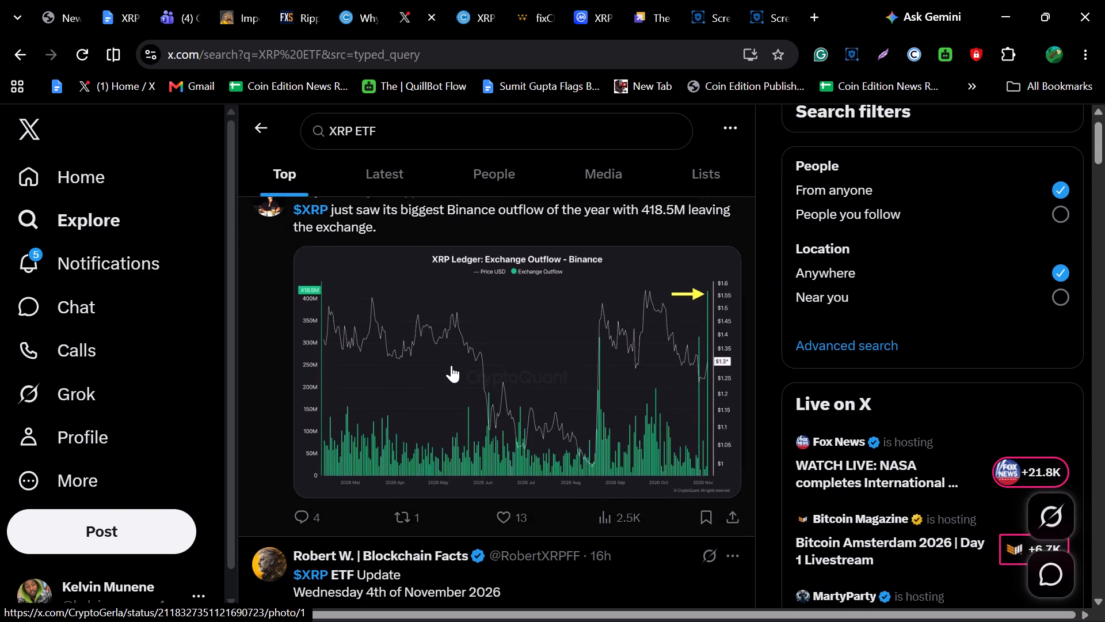
scroll(451, 365, "down", 2)
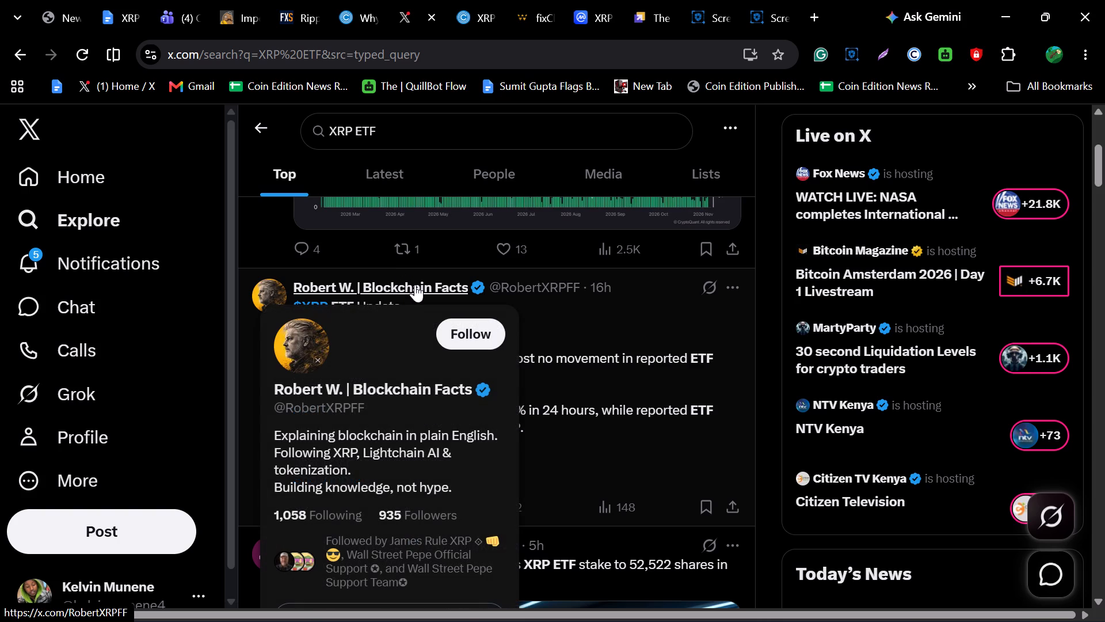
scroll(654, 353, "down", 6)
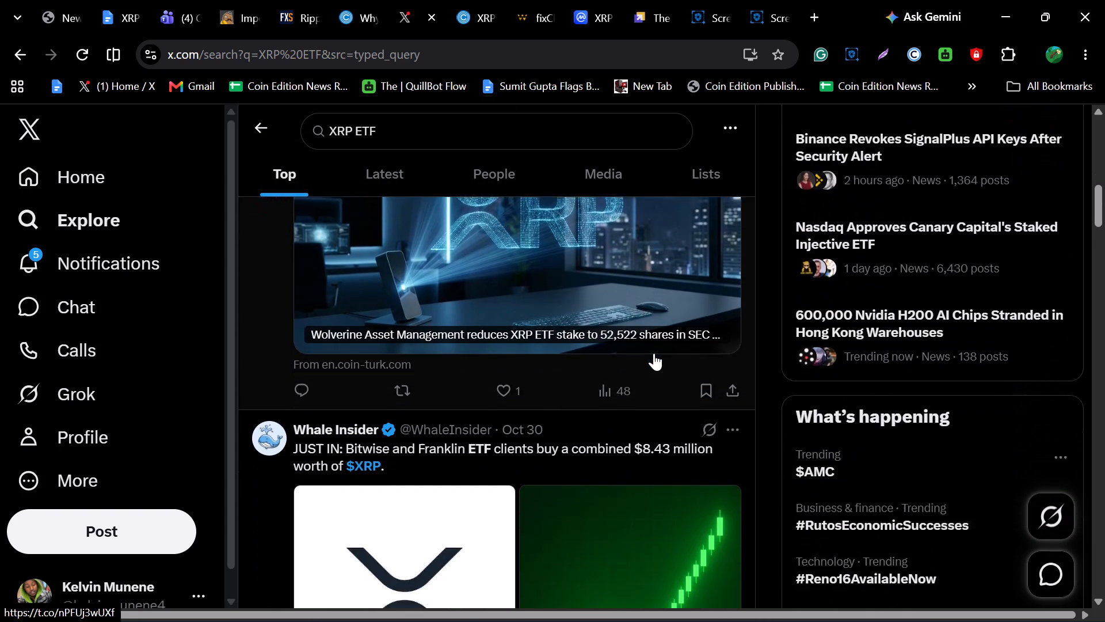
scroll(654, 353, "down", 1)
scroll(449, 361, "down", 2)
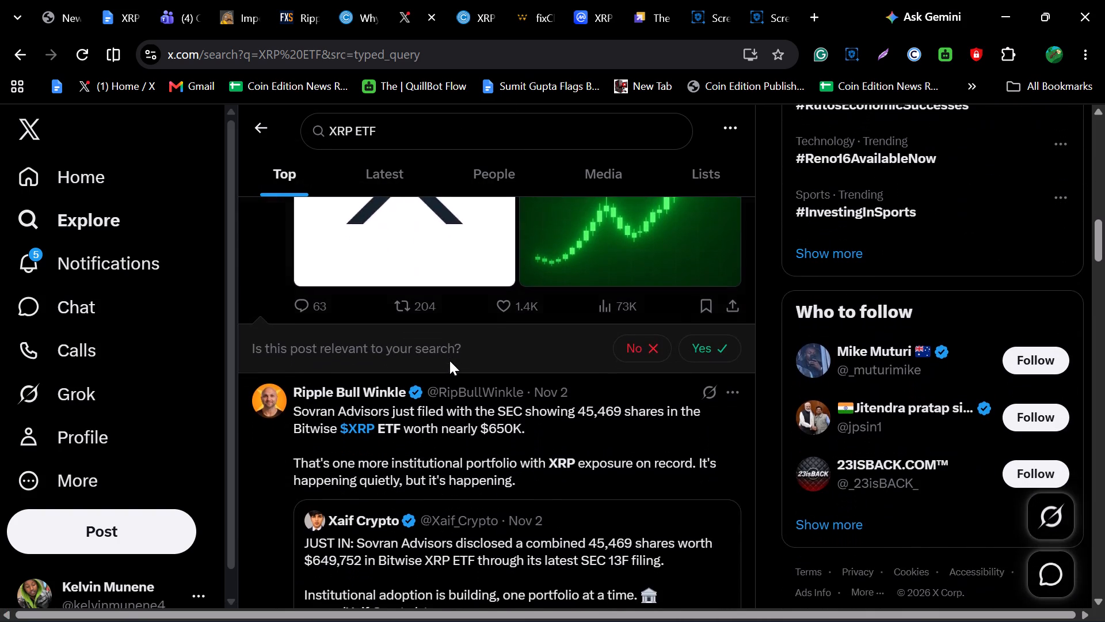
scroll(449, 361, "down", 3)
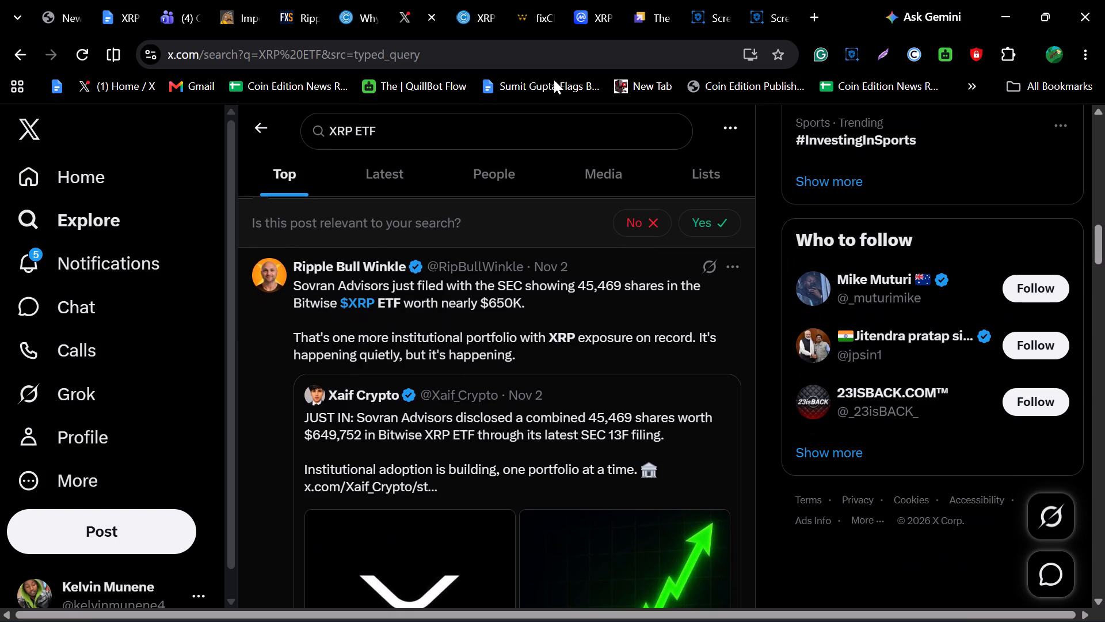
Switch to The Market Periodical website and search it for "XRP etf".
left_click(632, 9)
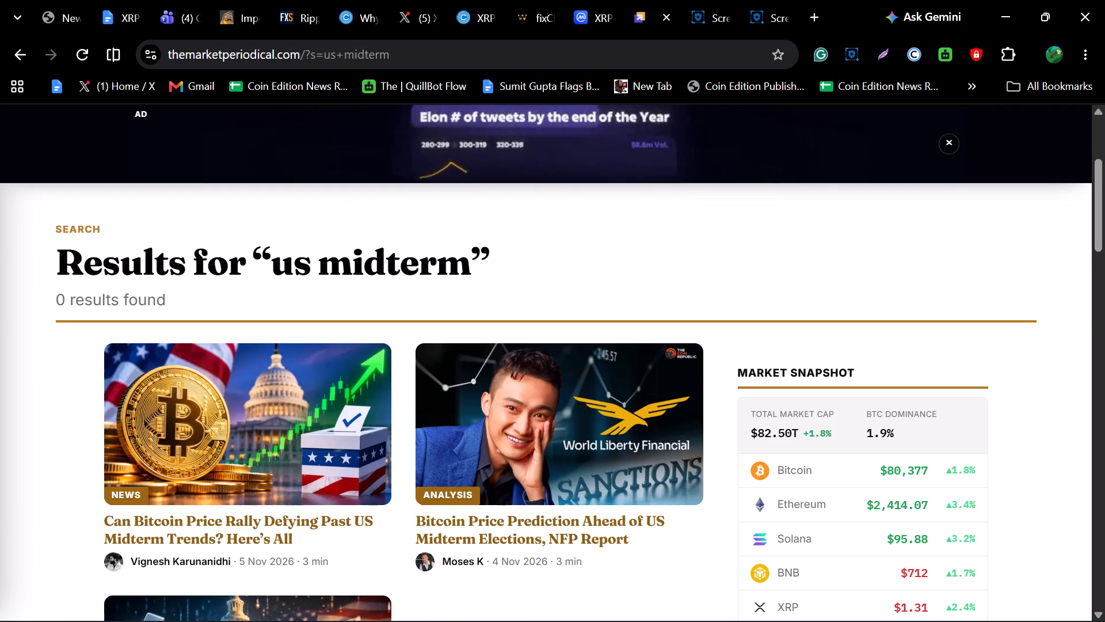
scroll(176, 244, "up", 6)
left_click(205, 277)
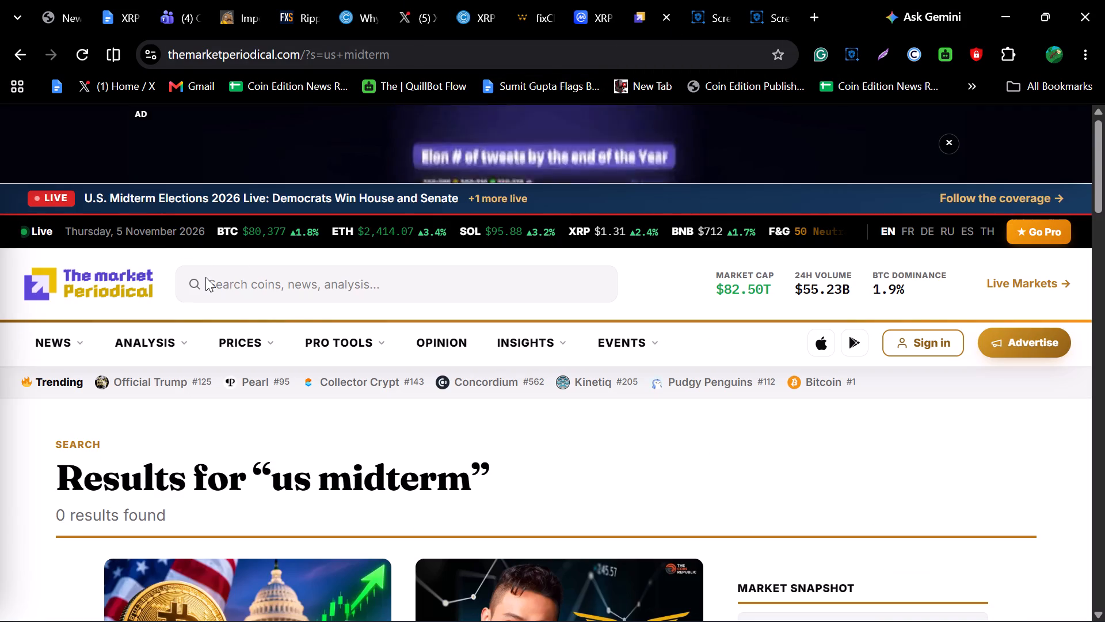
left_click(237, 285)
type("XRO")
key("BackSpace")
type("P")
key("space")
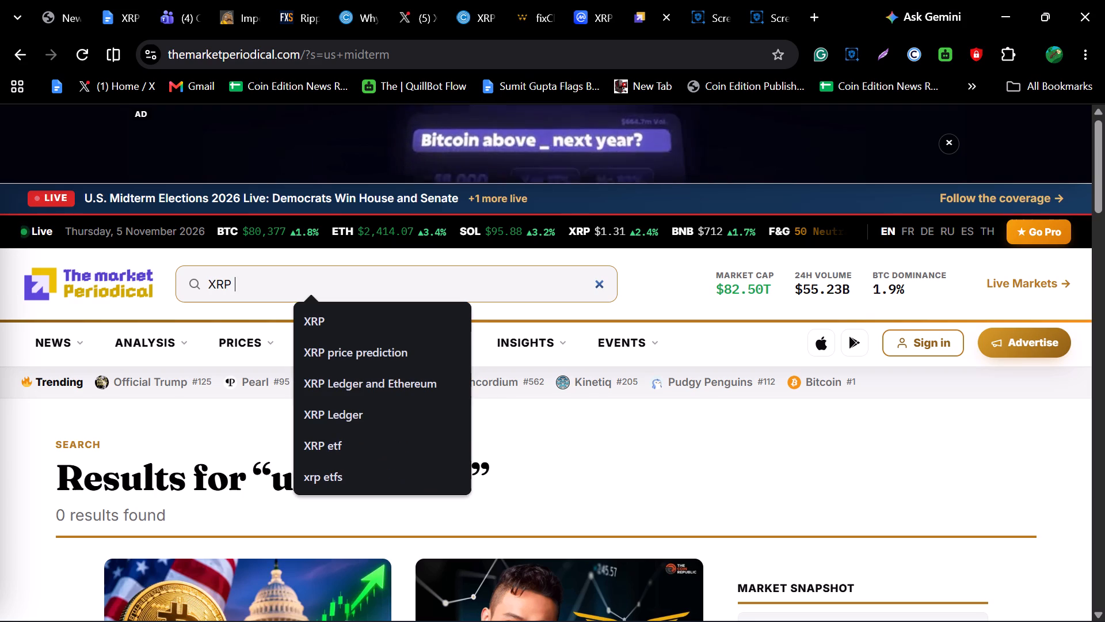
left_click(317, 445)
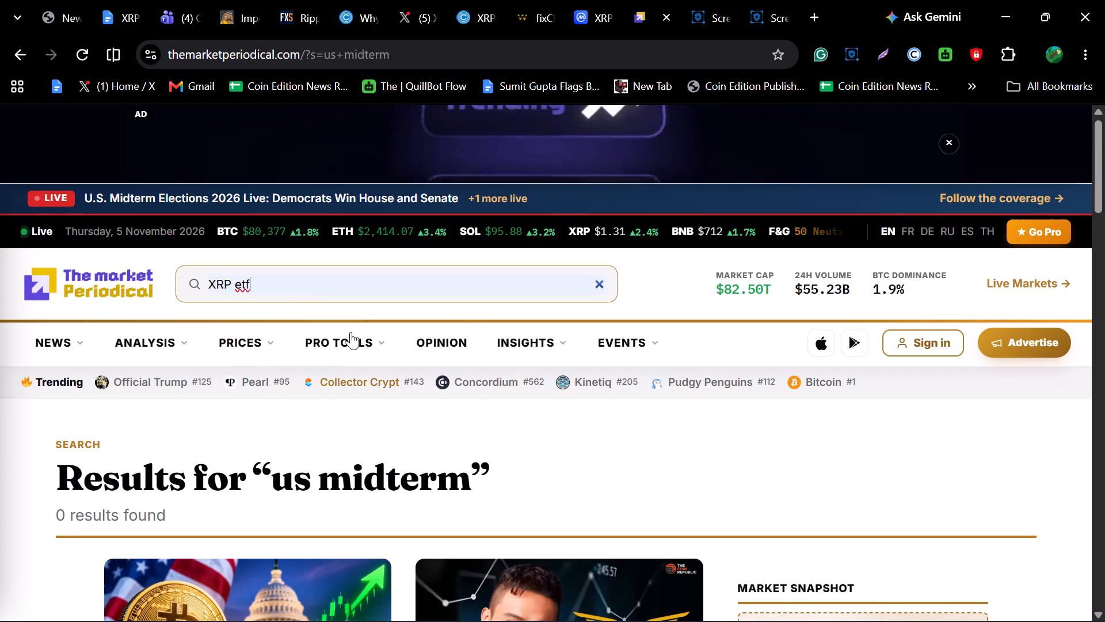
left_click(279, 279)
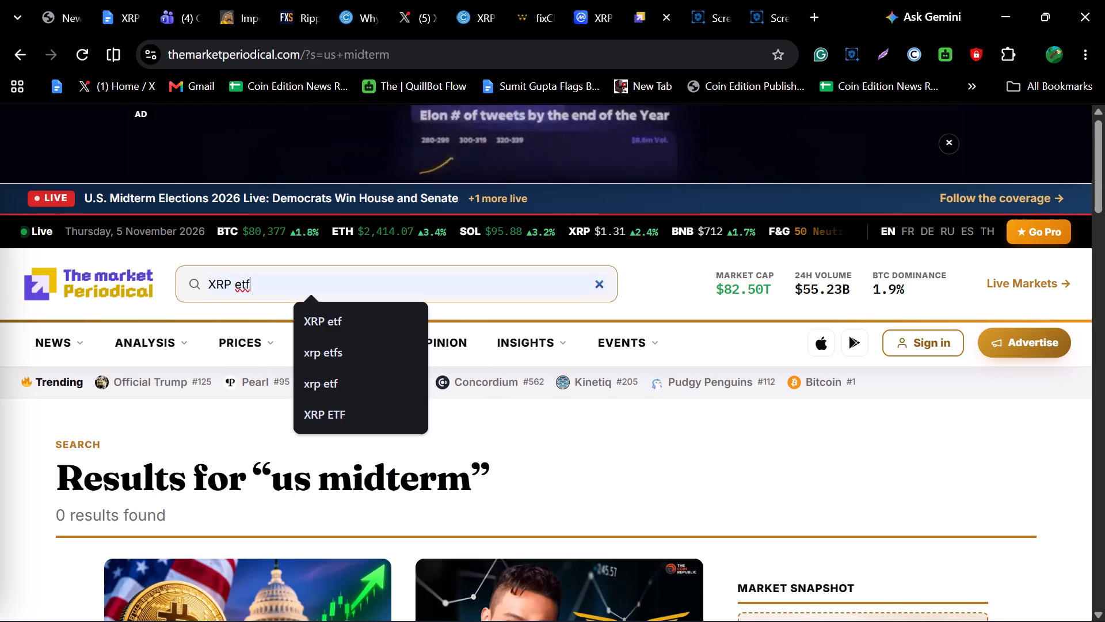
key("Return")
left_click(327, 318)
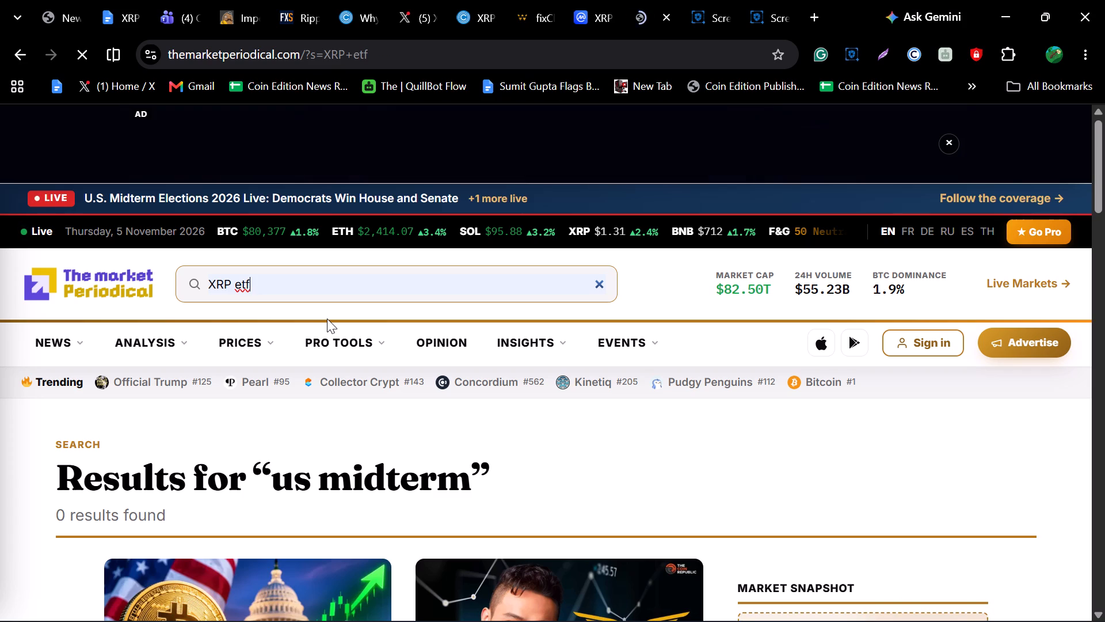
Link "XRP ETFs recorded" in the Google Docs article to the address of "XRP ETF Outperforms Major Crypto Funds as XRP Price Eyes $2.12".
scroll(229, 437, "down", 3)
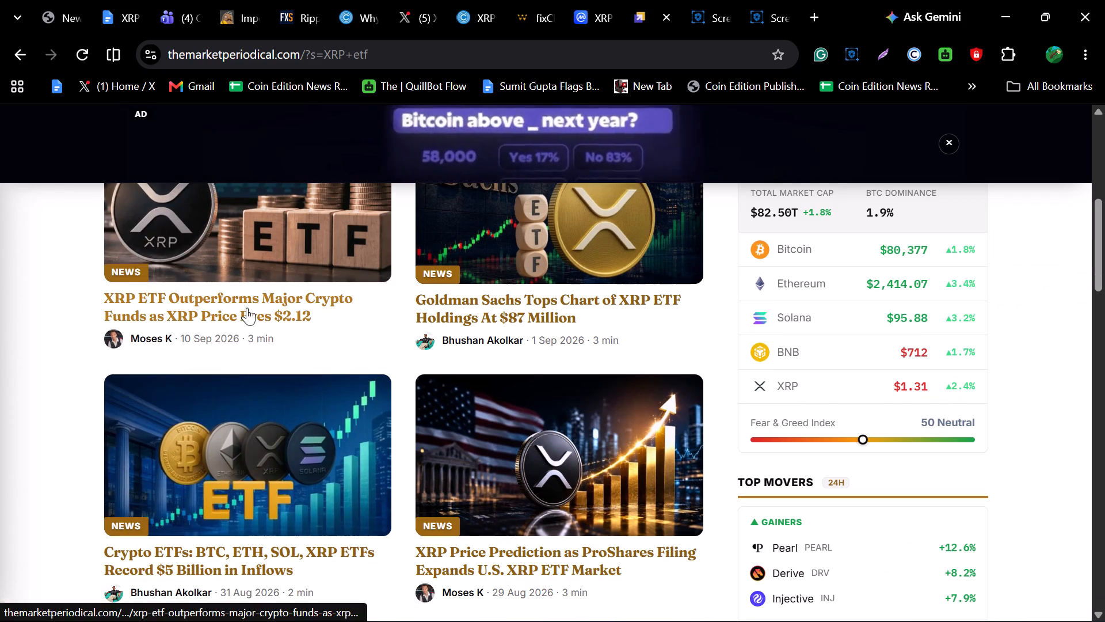
right_click(233, 297)
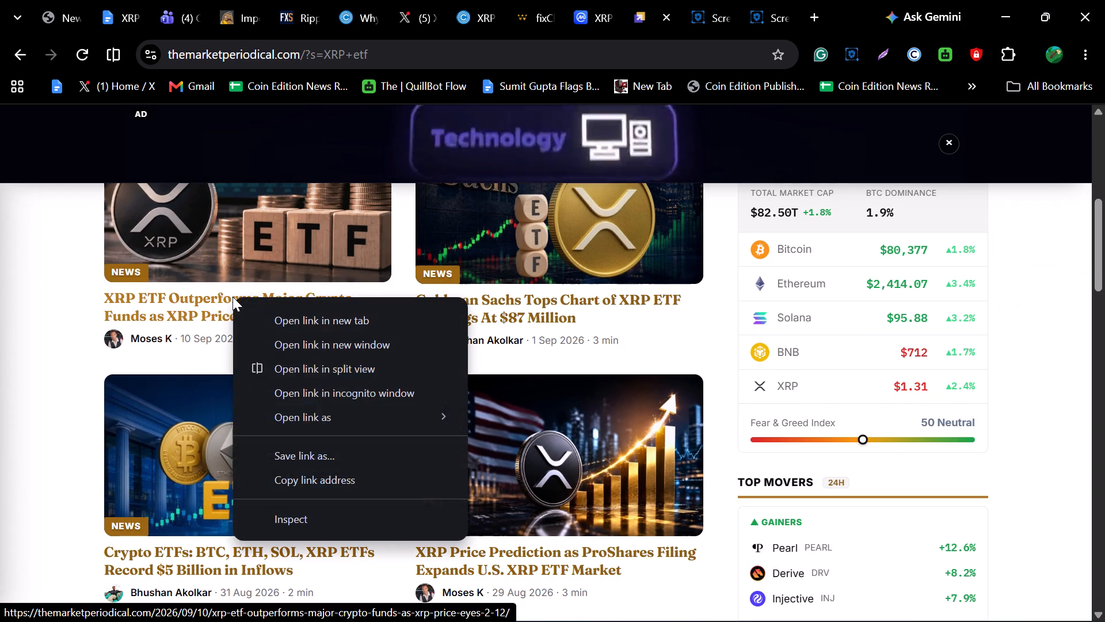
left_click(321, 479)
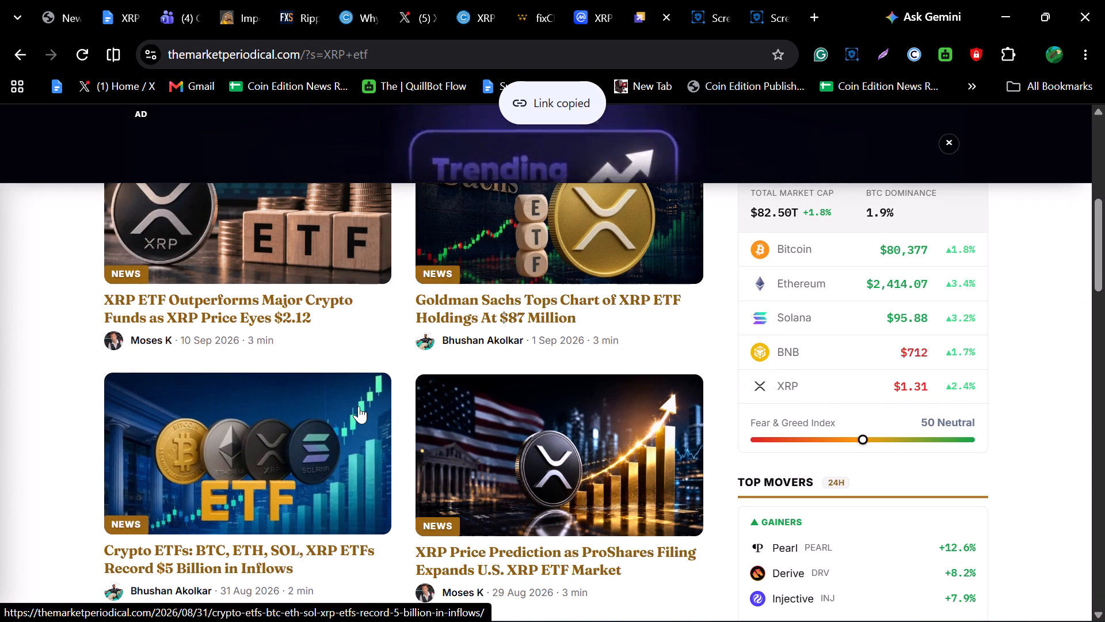
left_click(109, 5)
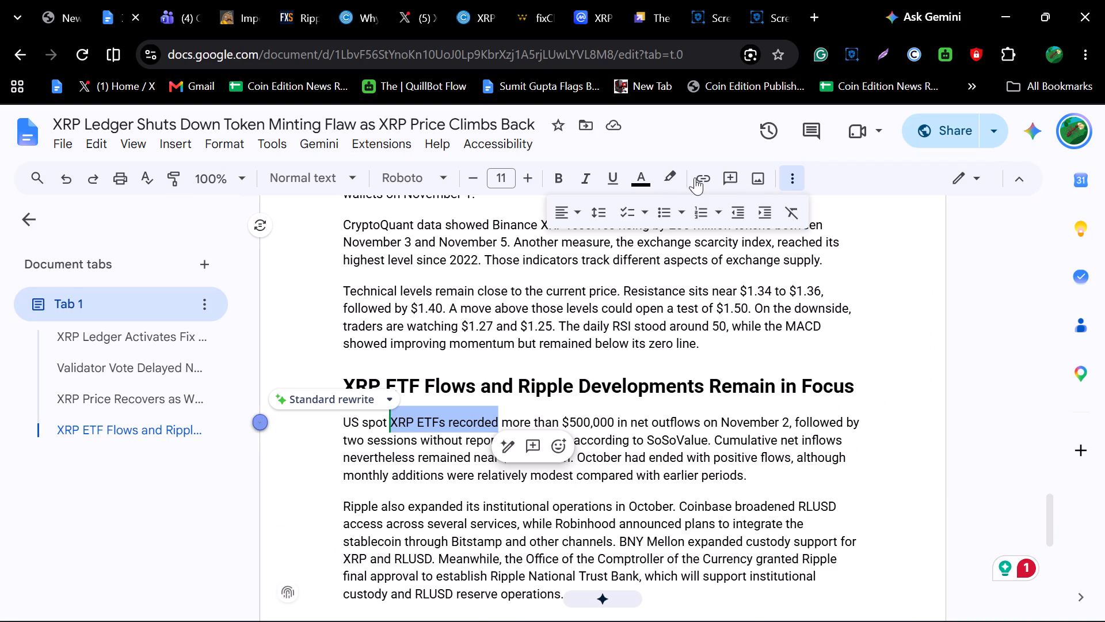
left_click(699, 176)
key("ctrl+v")
key("Return")
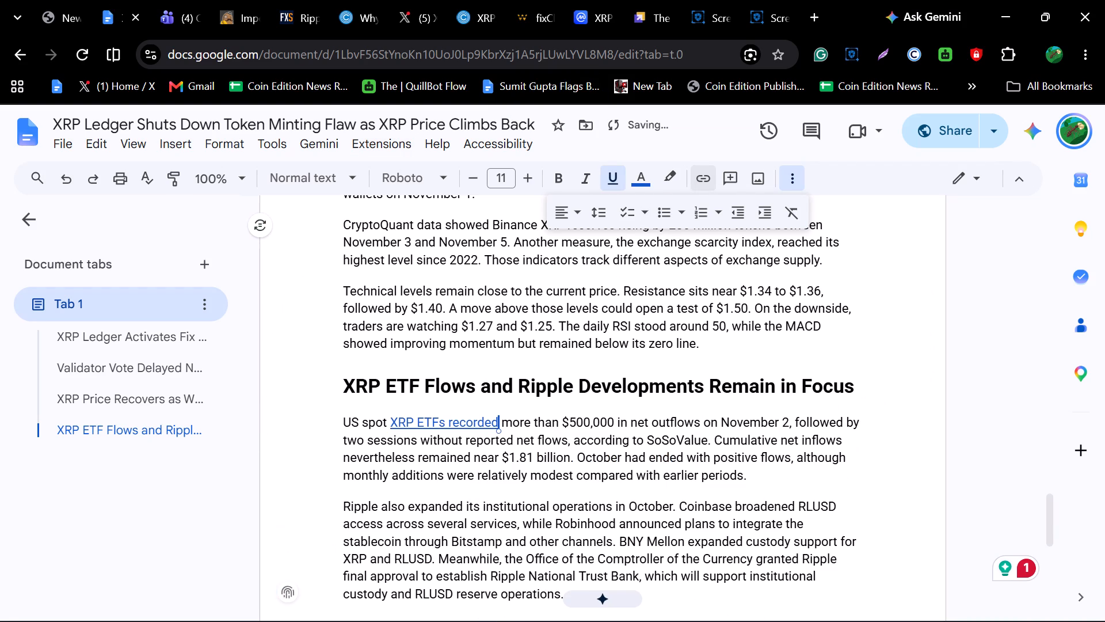
Split the Ripple developments paragraph so that "BNY Mellon expanded custody support" starts a new paragraph.
scroll(481, 450, "down", 2)
scroll(664, 399, "down", 1)
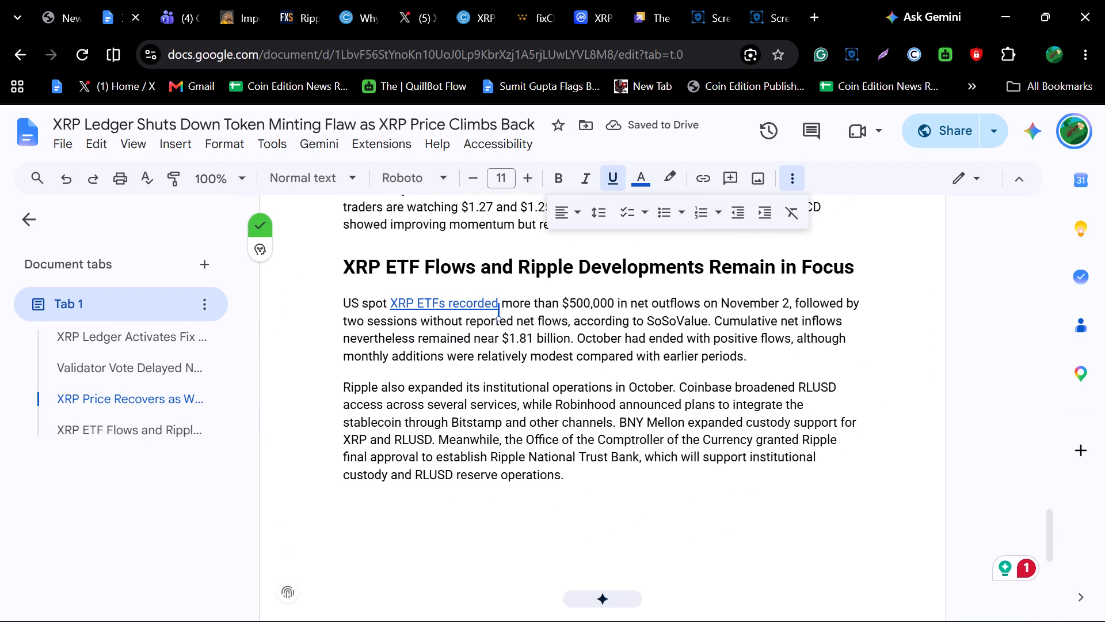
scroll(664, 399, "down", 1)
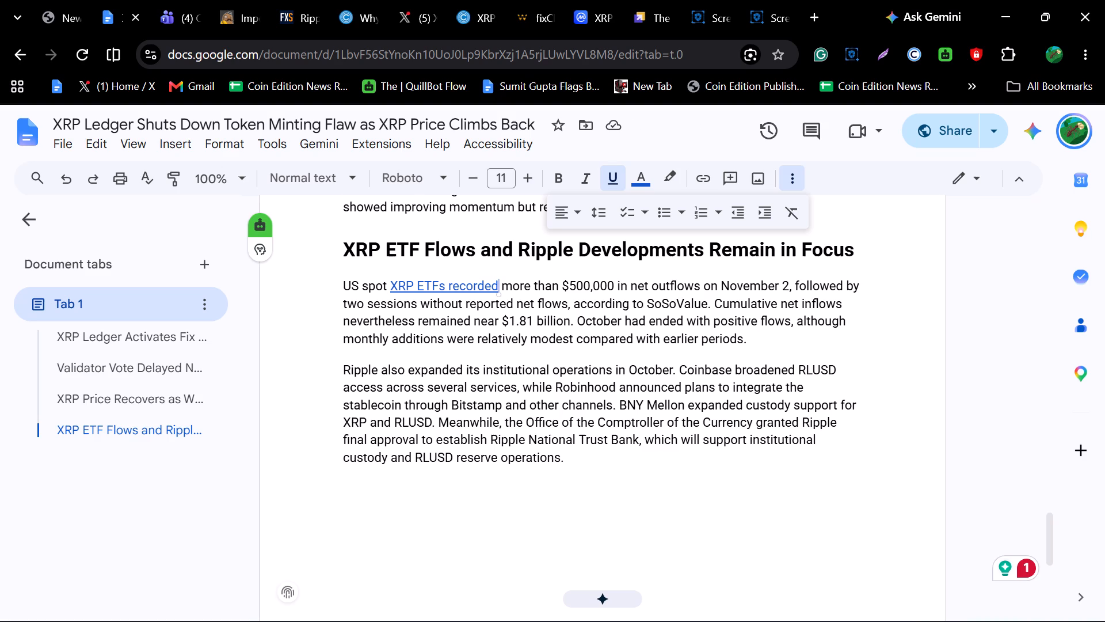
left_click(623, 407)
left_click(622, 405)
key("Return")
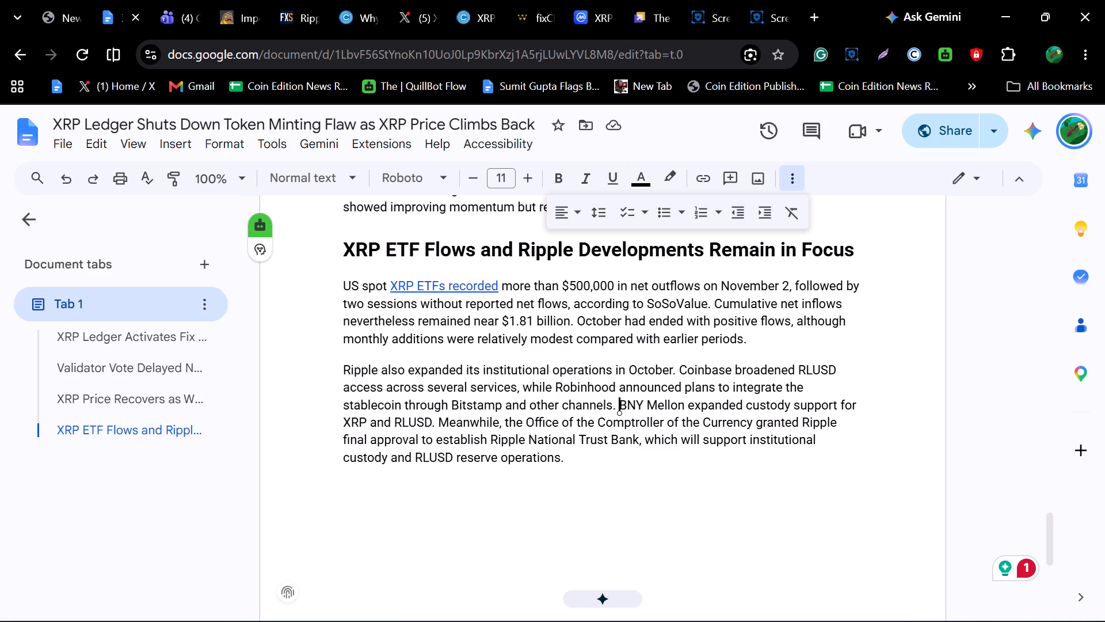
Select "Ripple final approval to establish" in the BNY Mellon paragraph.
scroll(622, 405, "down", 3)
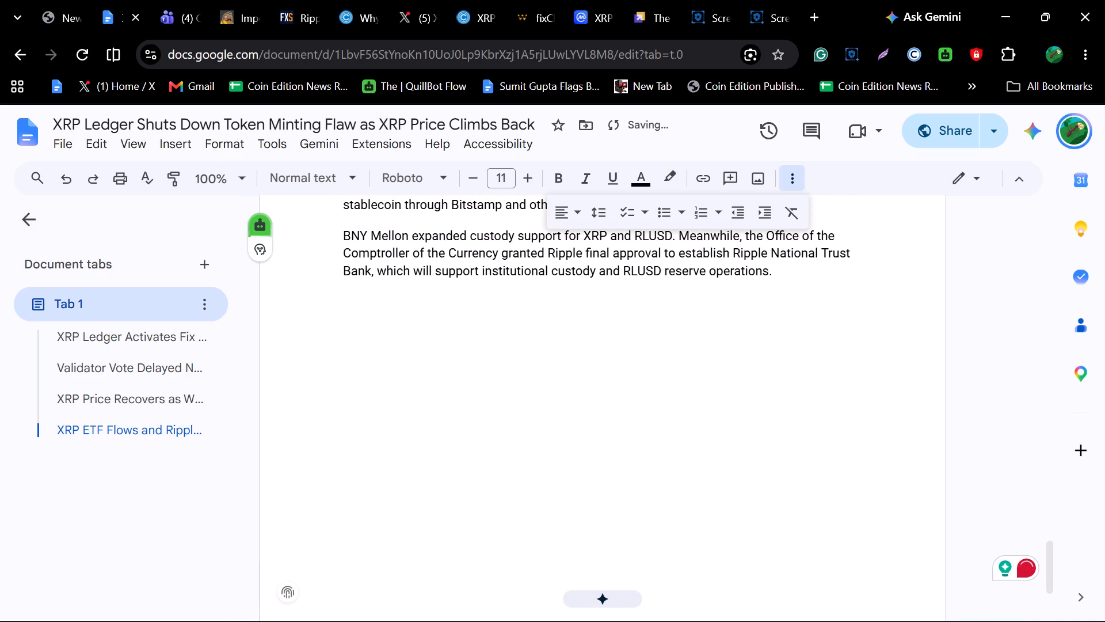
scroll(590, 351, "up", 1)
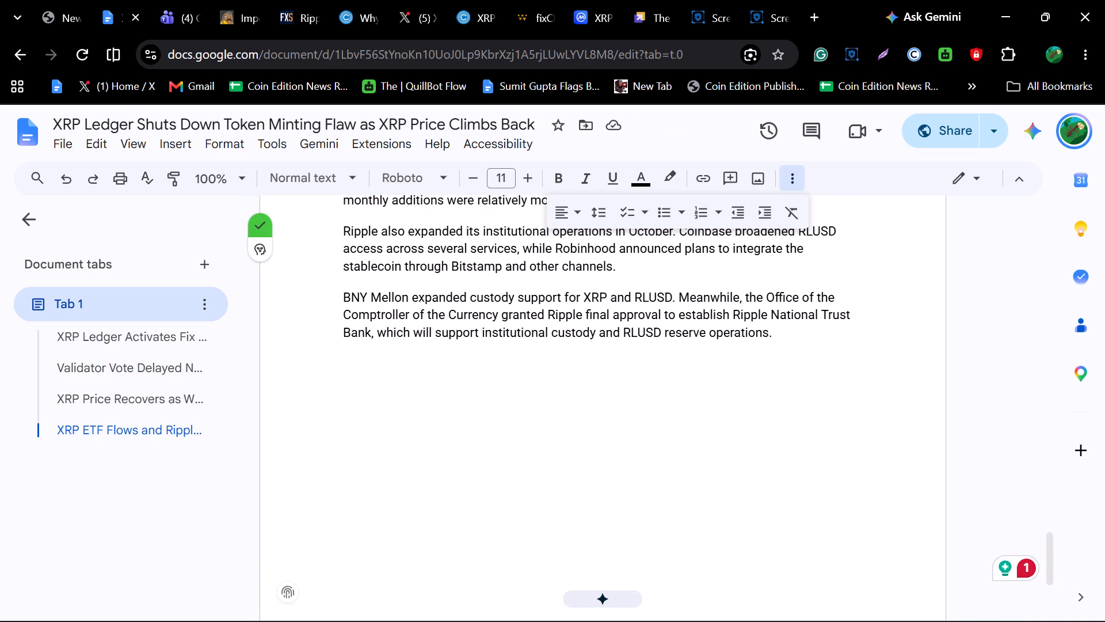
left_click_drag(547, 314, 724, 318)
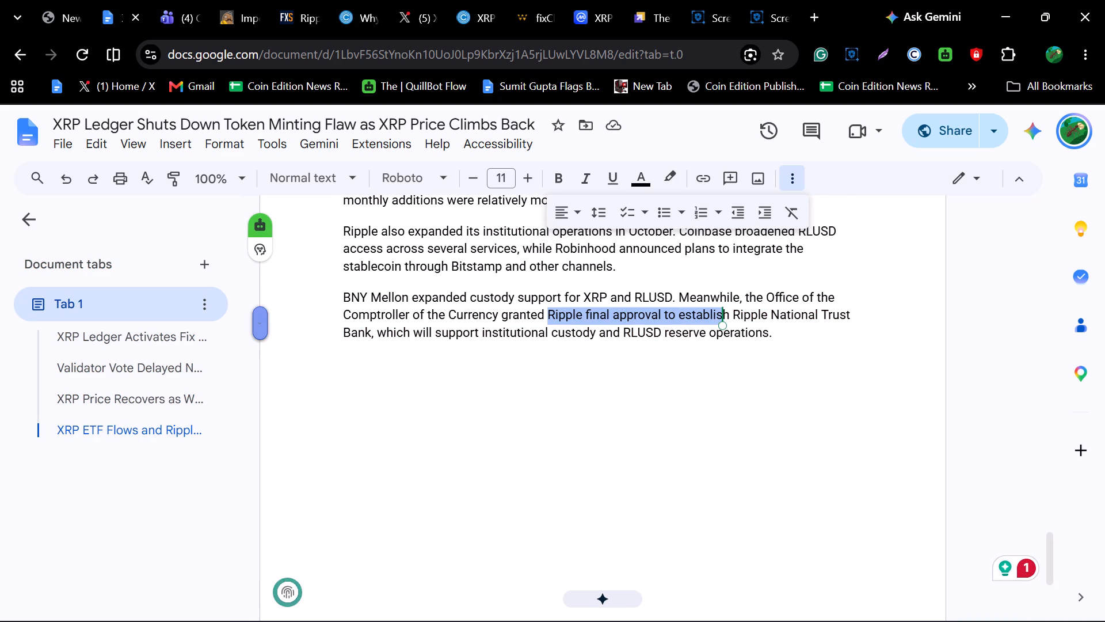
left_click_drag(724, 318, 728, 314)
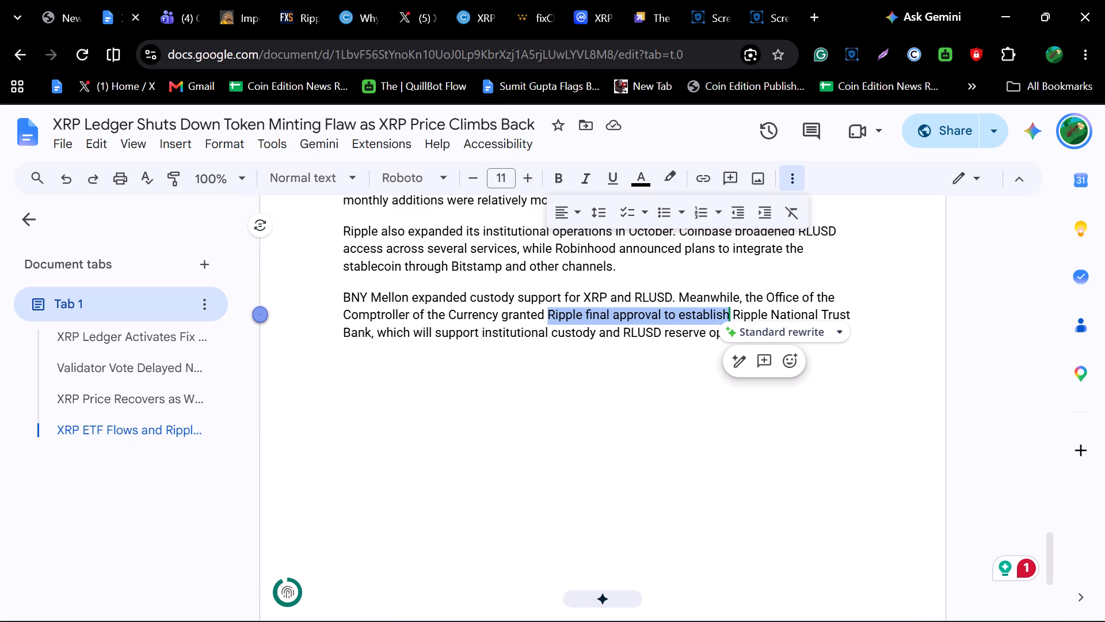
Switch to The Market Periodical website and search it for "RIPPLE".
left_click(647, 10)
scroll(402, 395, "up", 6)
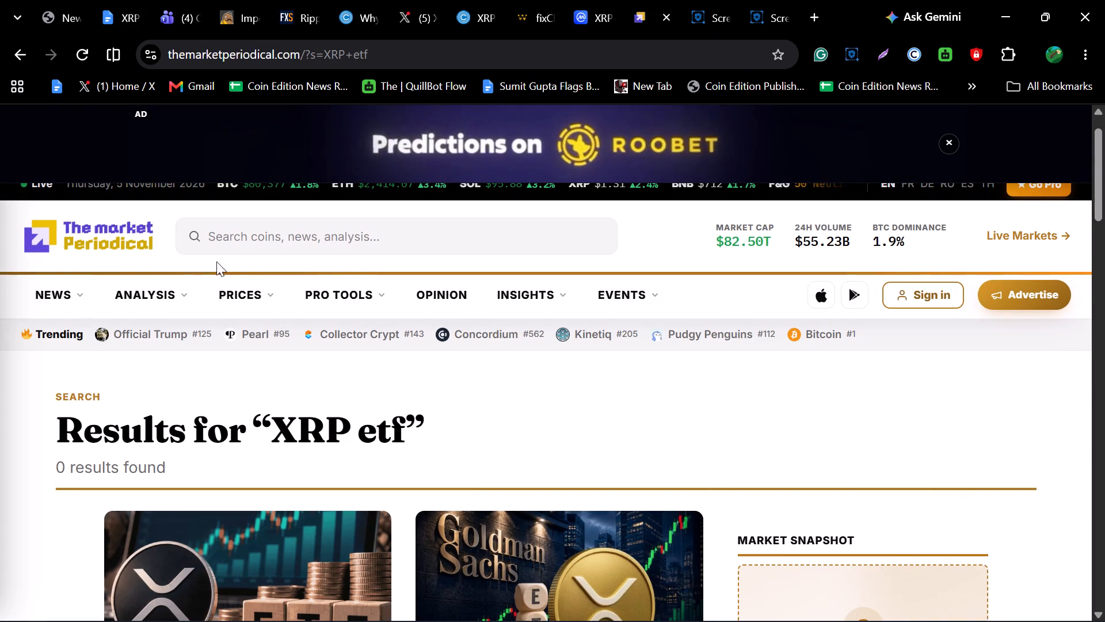
left_click(210, 241)
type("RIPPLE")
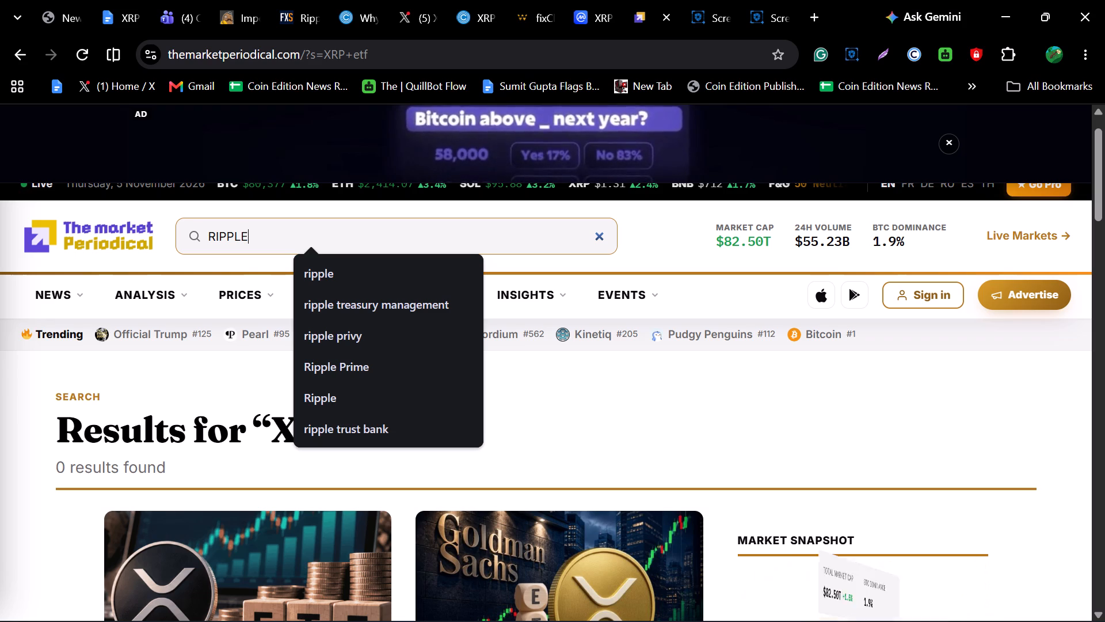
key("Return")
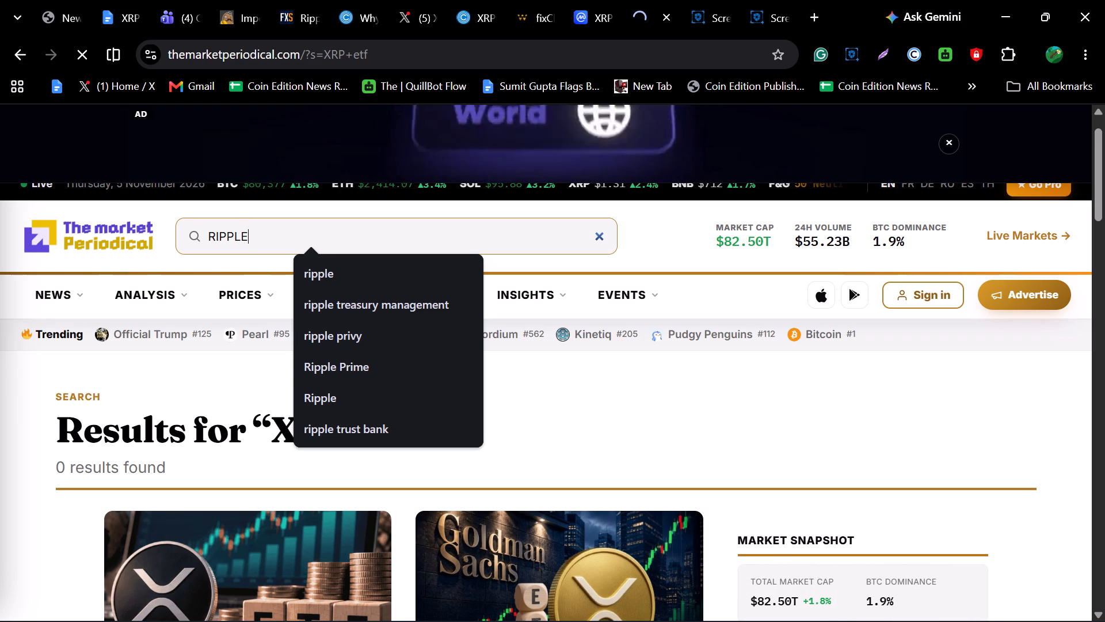
left_click(264, 232)
key("Return")
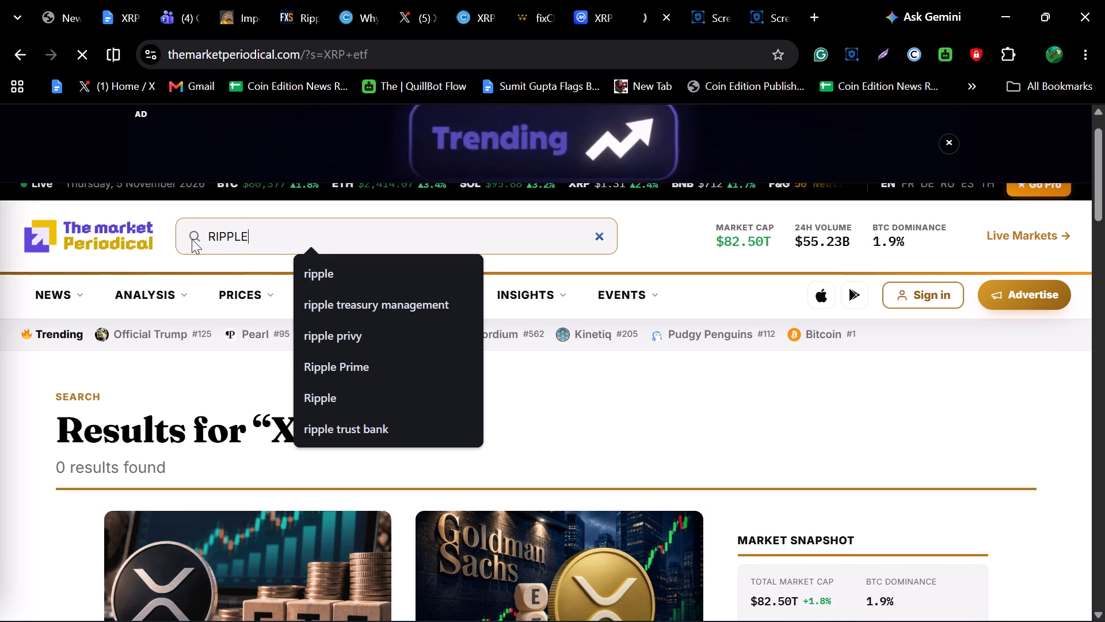
left_click(192, 239)
left_click(304, 230)
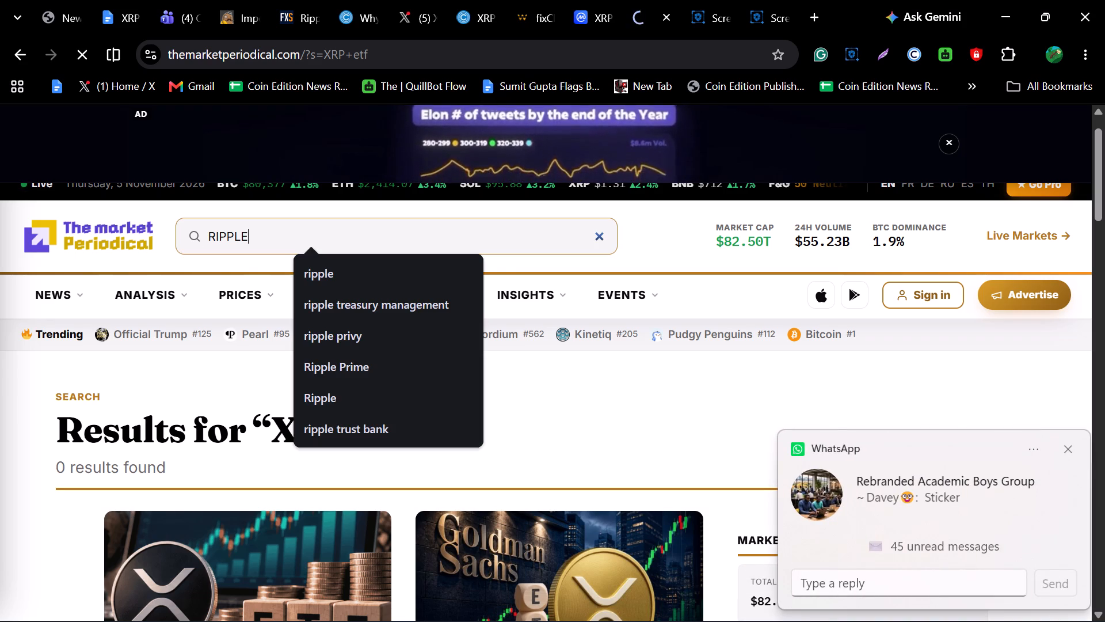
left_click(328, 273)
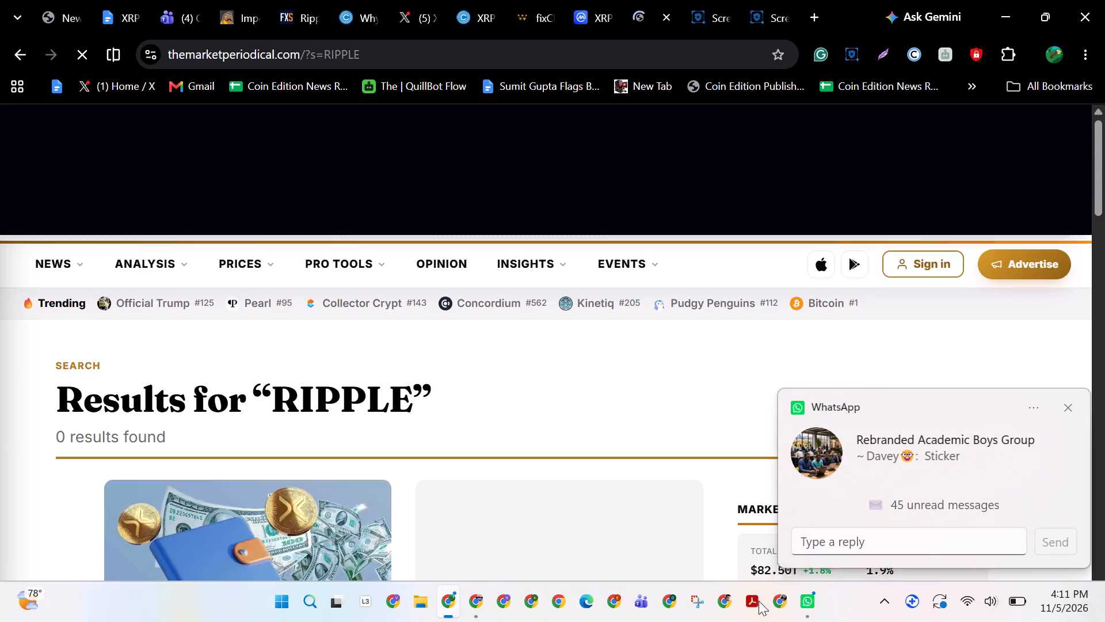
Look through the "RIPPLE" search results for an article suited to linking Ripple's final approval to establish its national trust bank.
scroll(372, 393, "down", 4)
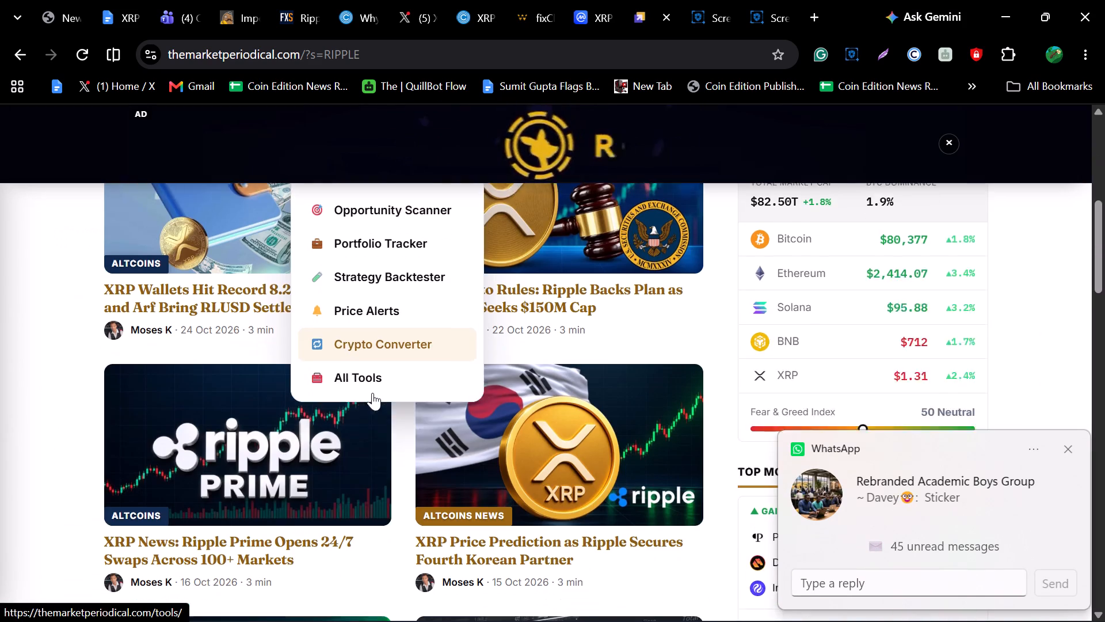
scroll(264, 463, "down", 1)
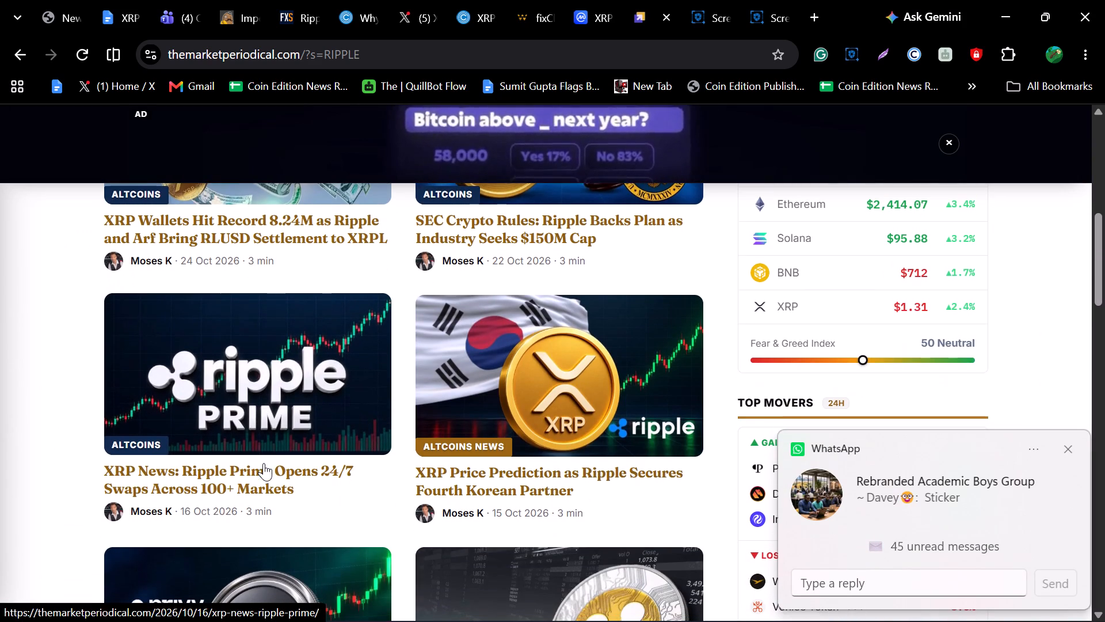
scroll(264, 463, "down", 1)
scroll(304, 397, "down", 1)
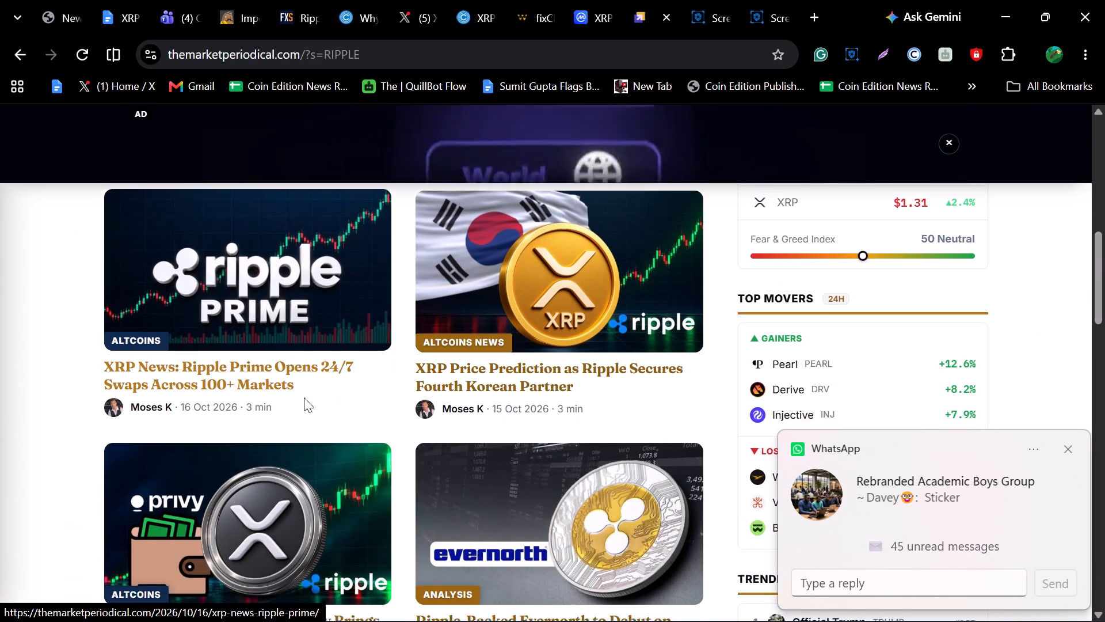
scroll(304, 397, "down", 2)
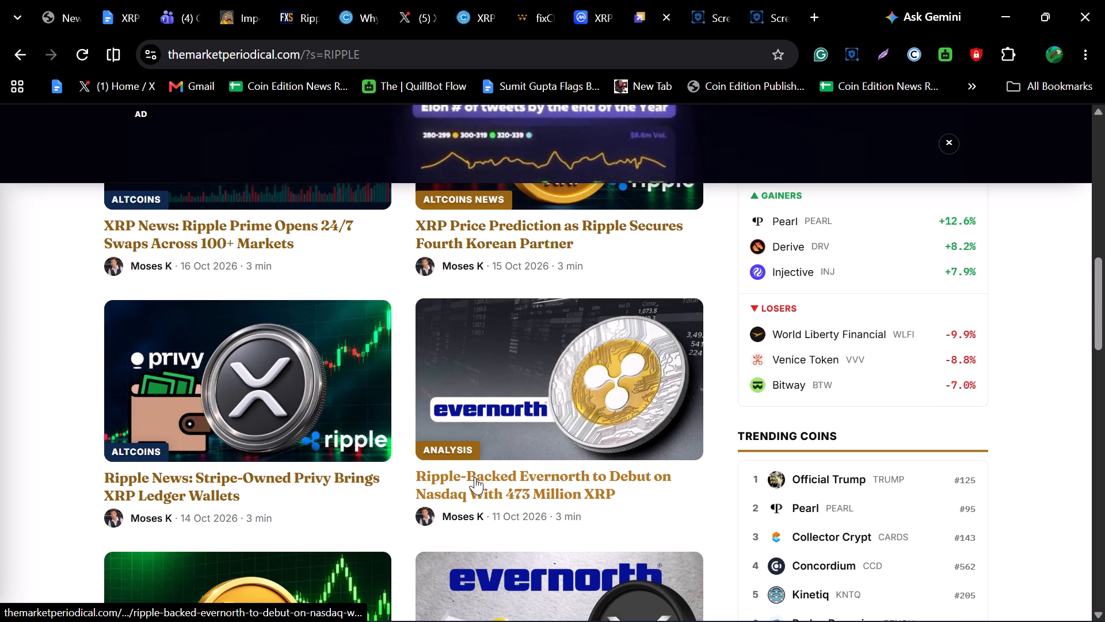
scroll(314, 381, "up", 3)
scroll(350, 272, "up", 1)
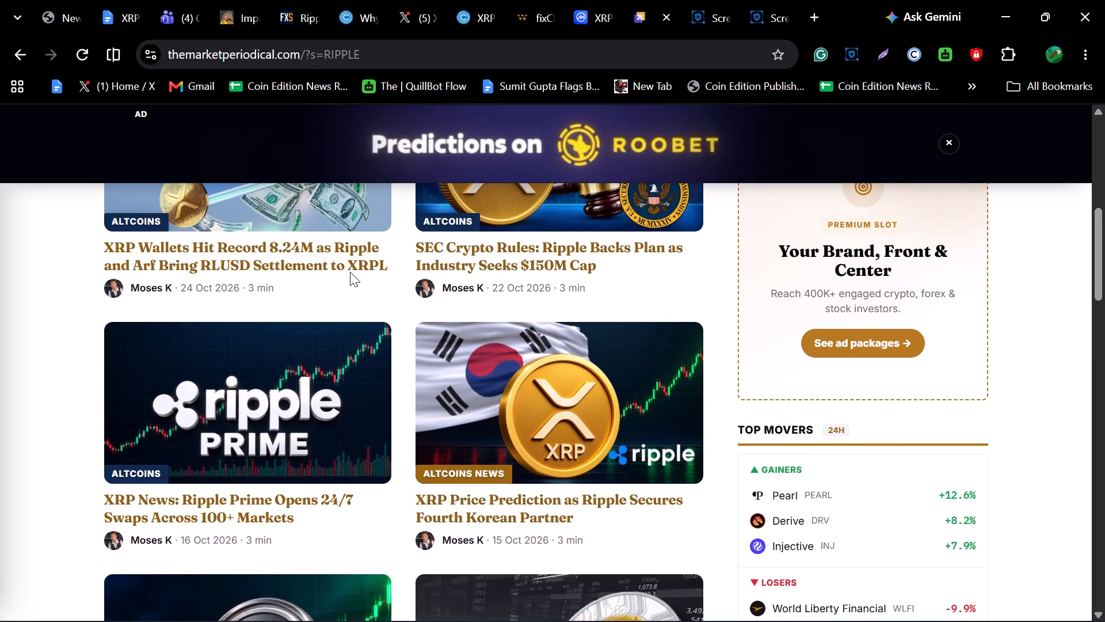
scroll(350, 272, "up", 1)
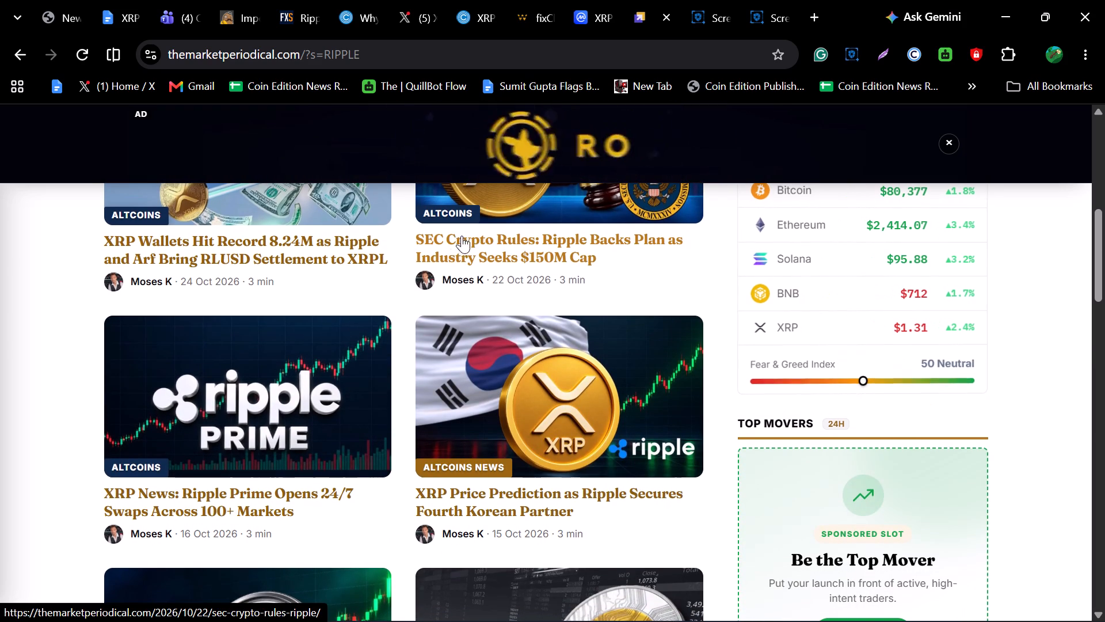
Look through The Market Periodical's "RIPPLE" search results for an article about Ripple's October developments.
scroll(321, 274, "down", 3)
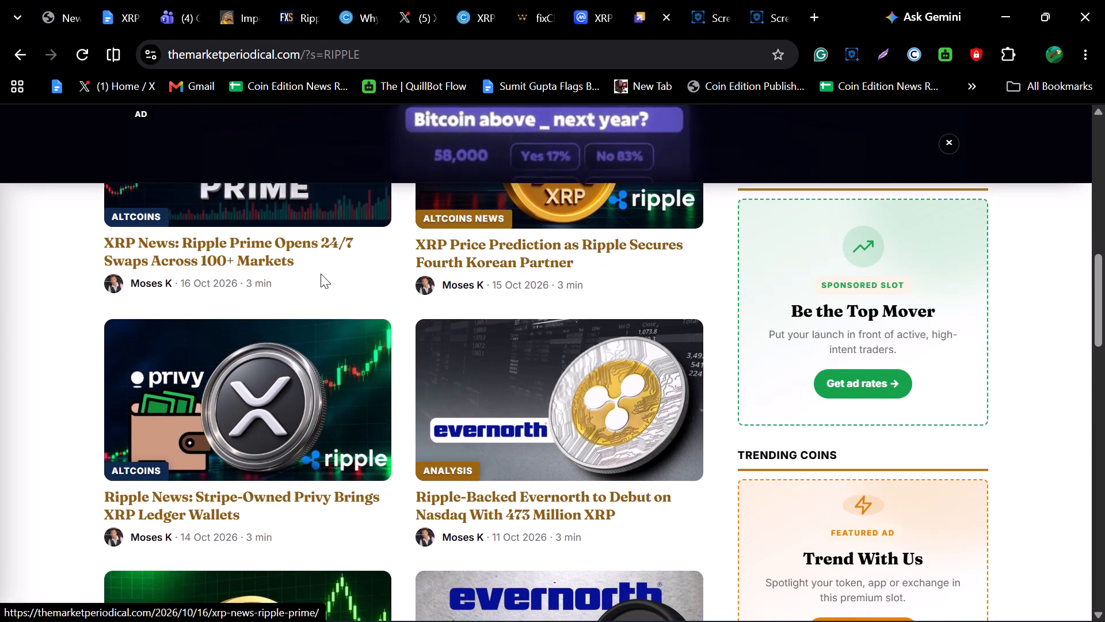
scroll(321, 274, "down", 5)
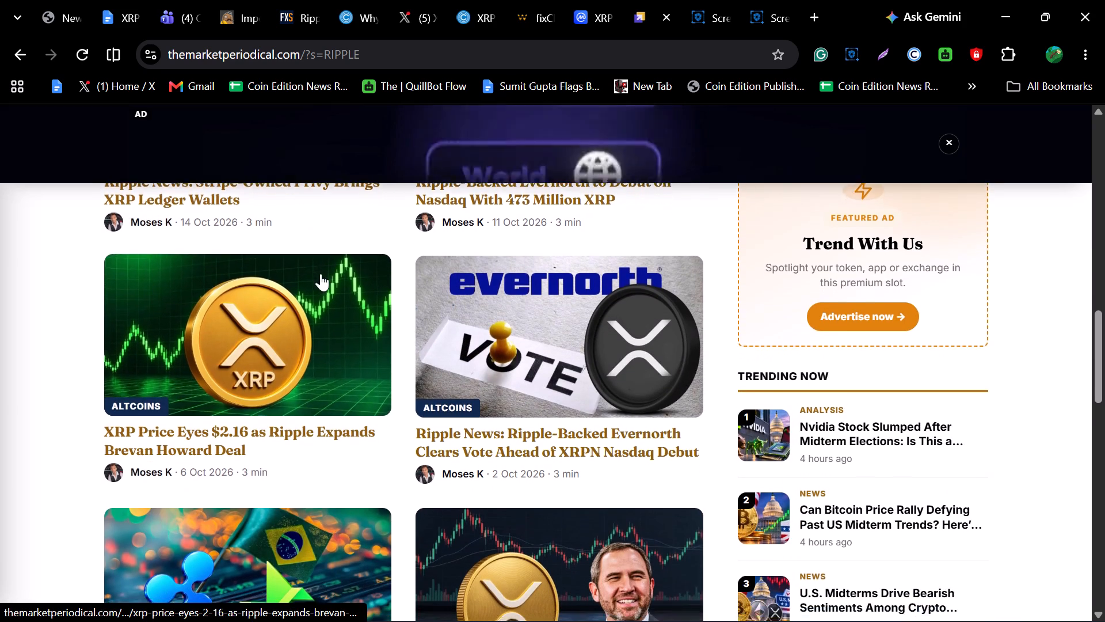
scroll(321, 274, "down", 1)
scroll(429, 400, "down", 1)
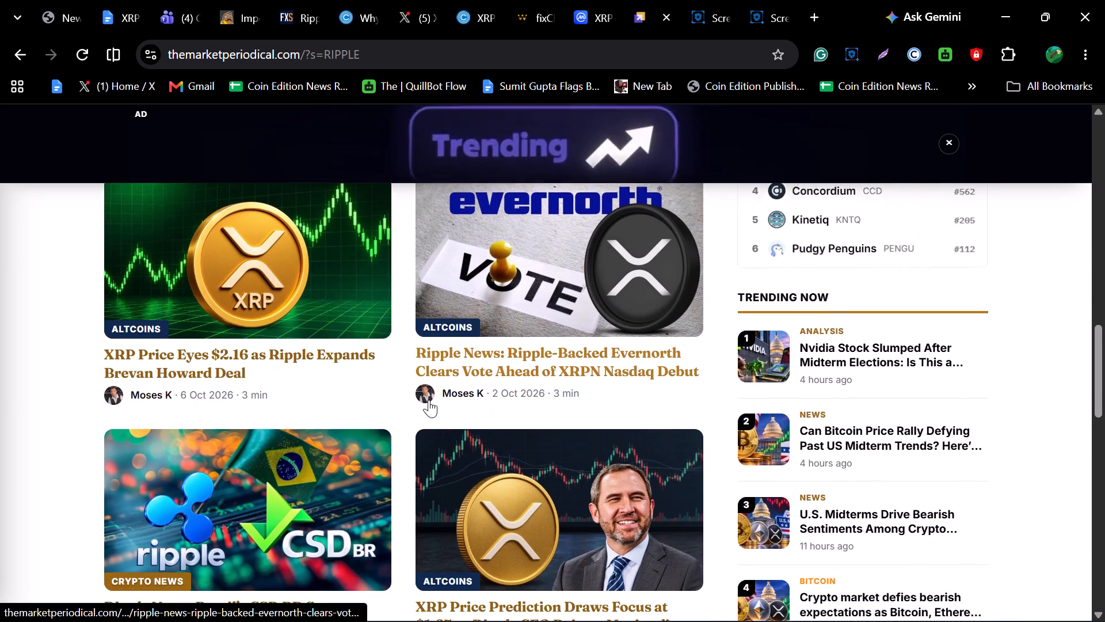
scroll(429, 400, "down", 1)
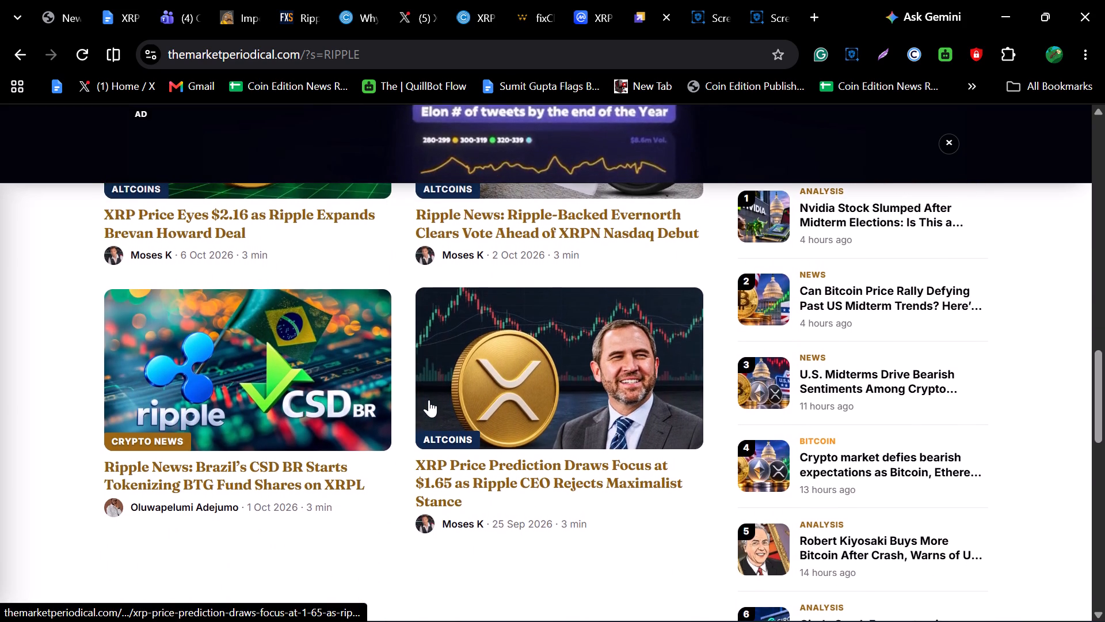
scroll(429, 400, "down", 2)
scroll(299, 434, "down", 1)
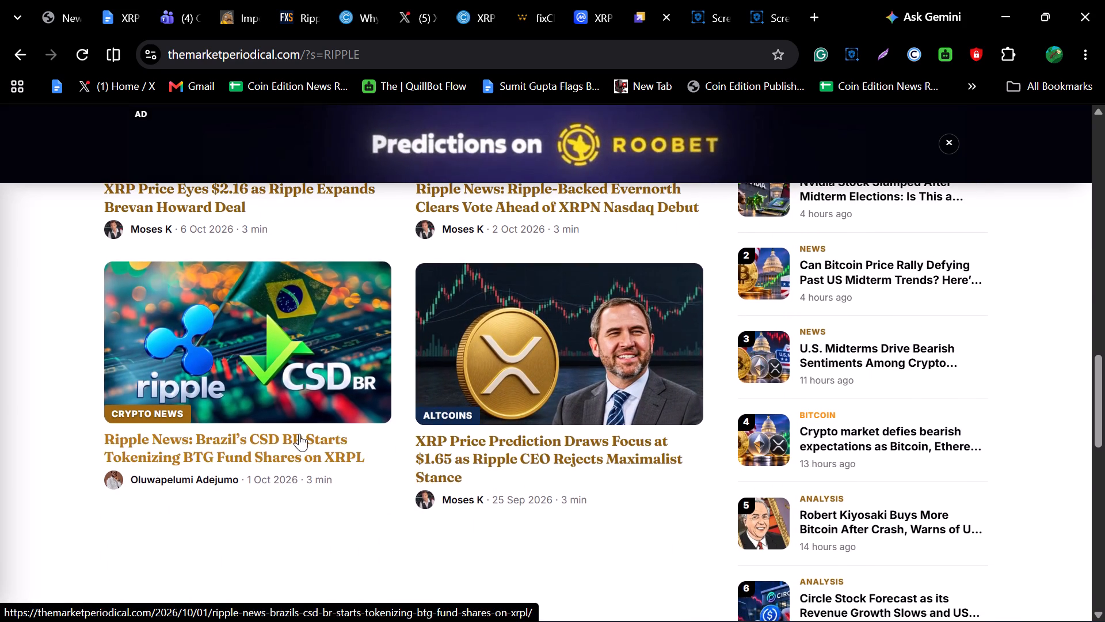
scroll(299, 434, "down", 2)
scroll(299, 434, "up", 4)
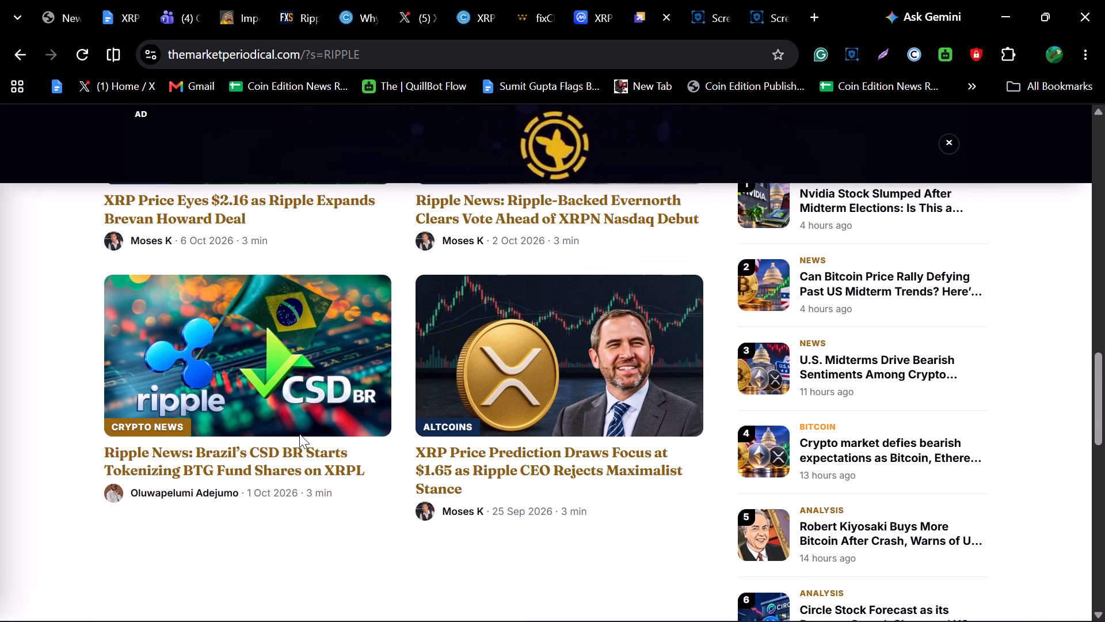
scroll(299, 434, "up", 3)
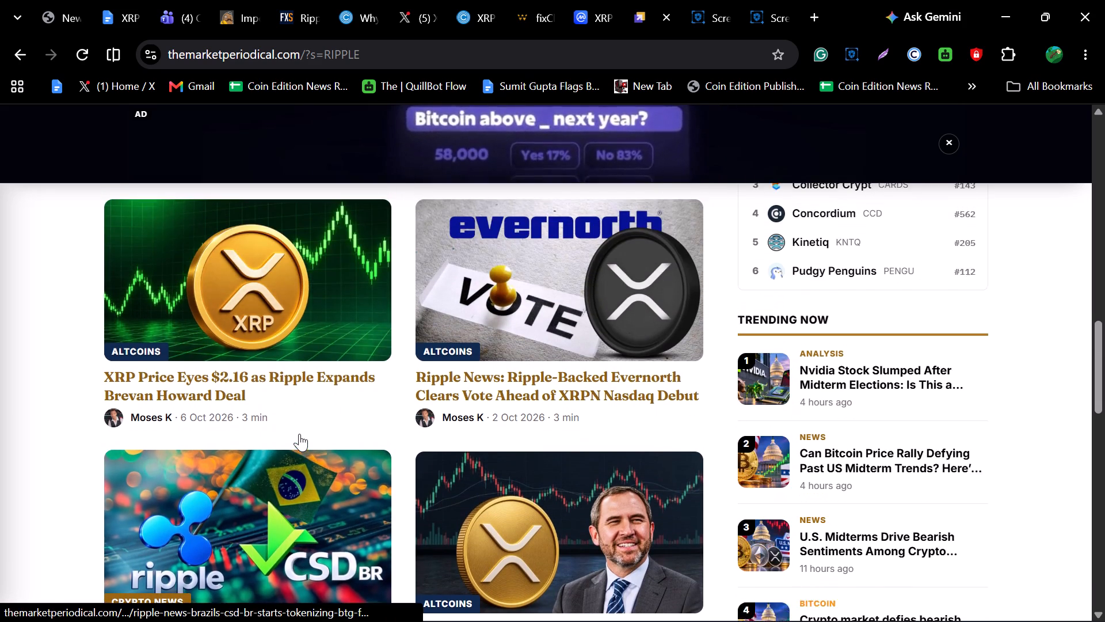
scroll(299, 434, "up", 2)
scroll(299, 434, "down", 1)
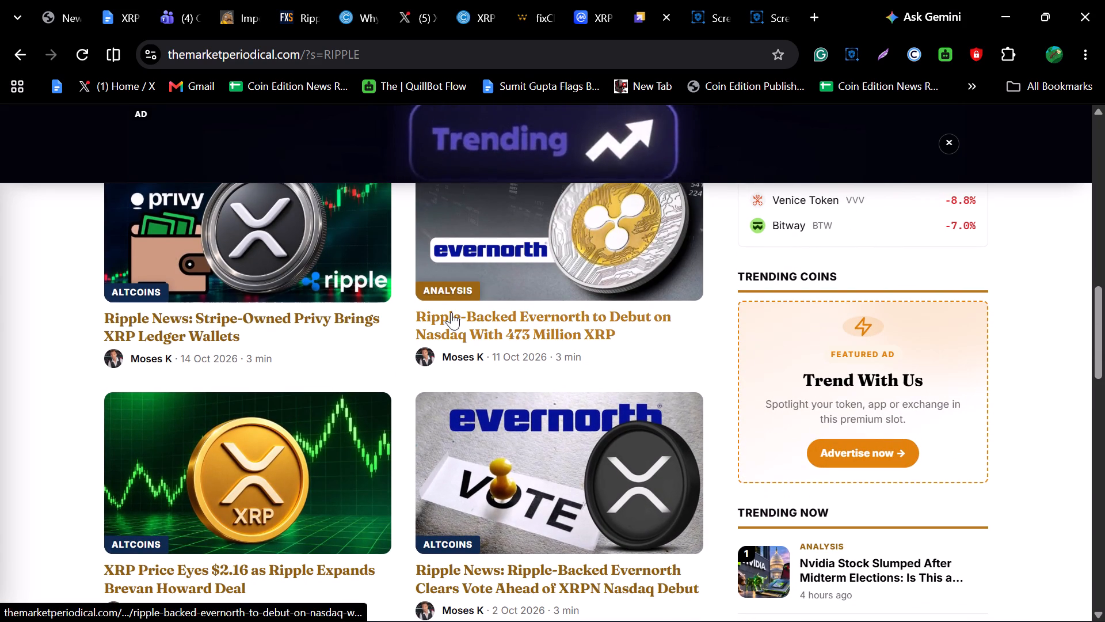
scroll(300, 316, "up", 4)
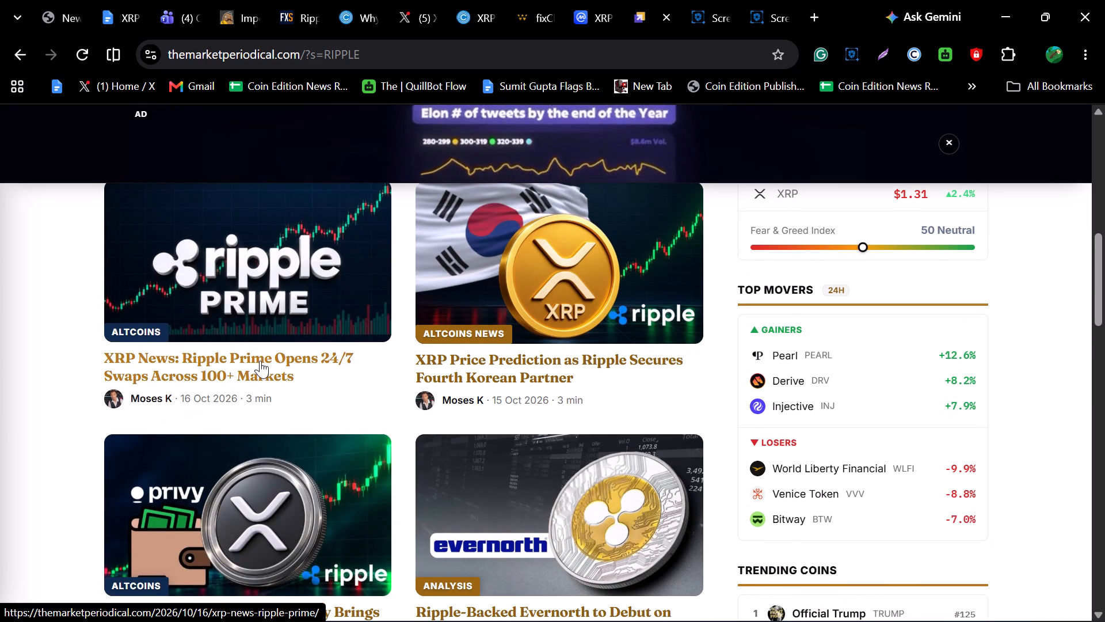
Copy the link address of the article "XRP Price Prediction as Ripple Secures Fourth Korean Partner".
right_click(520, 359)
left_click(609, 262)
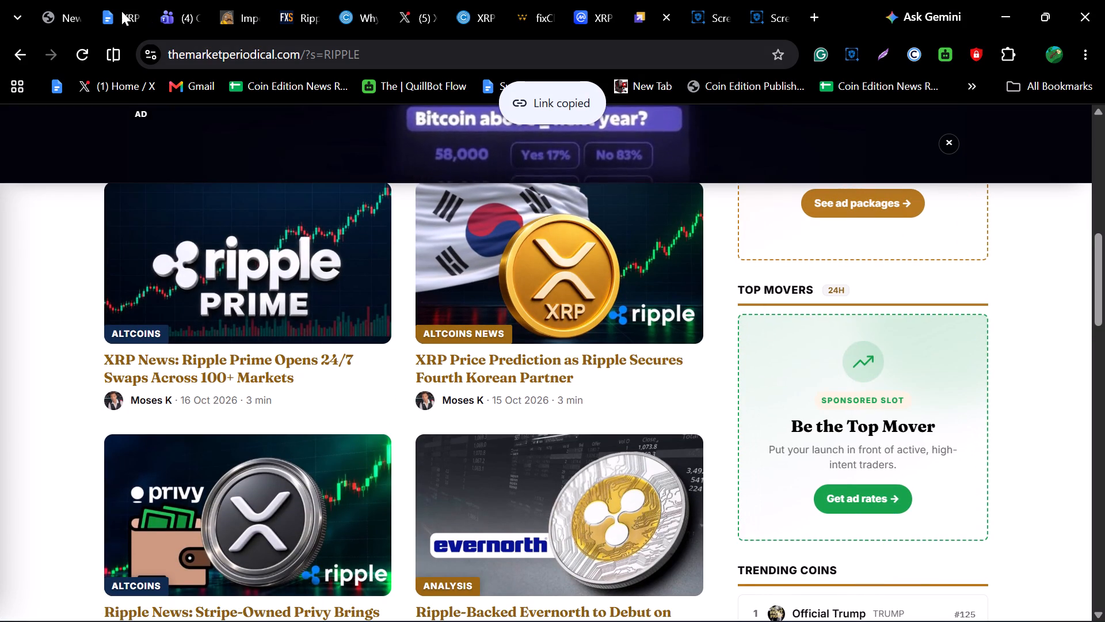
In the Google Docs article, link "institutional operations in October" in the paragraph on Ripple's expansion to the copied article address.
left_click(117, 10)
scroll(435, 381, "up", 1)
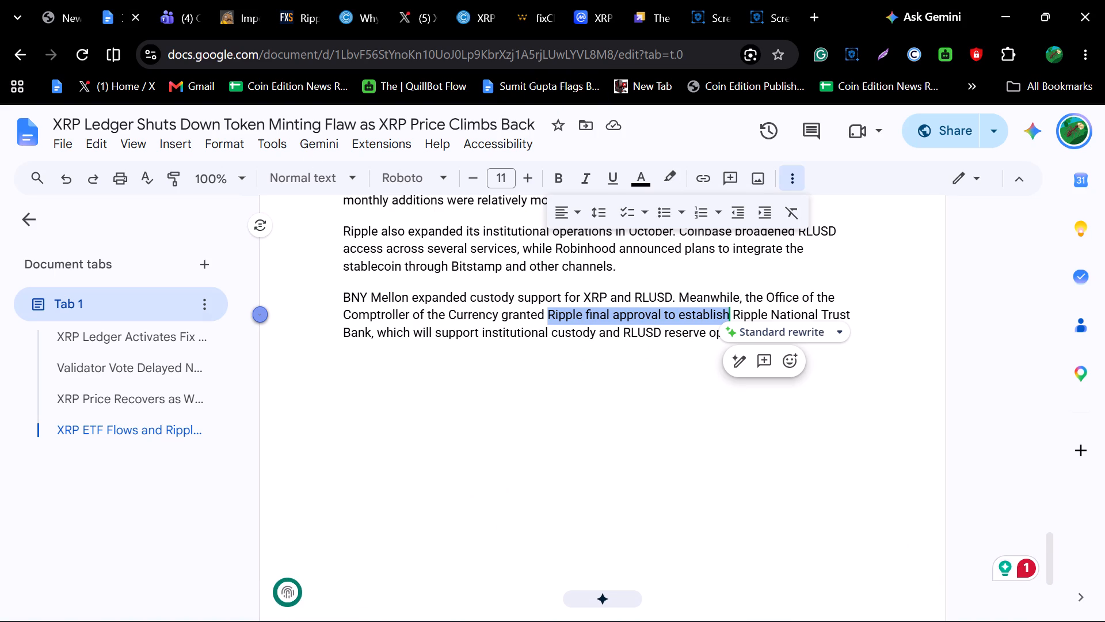
left_click(526, 267)
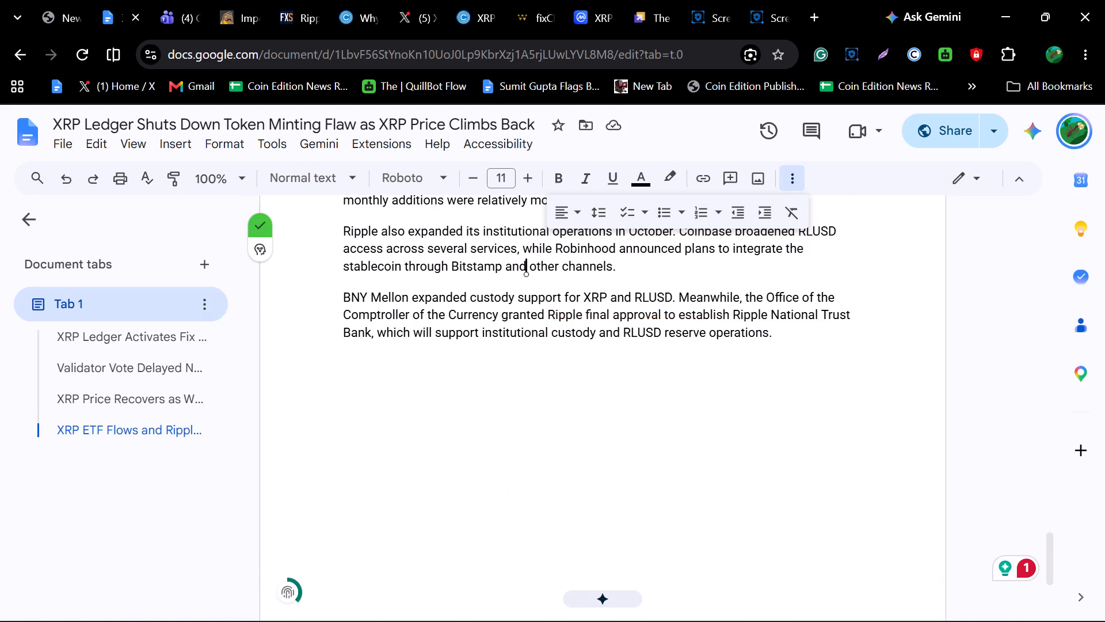
scroll(506, 233, "up", 1)
left_click_drag(483, 293, 592, 291)
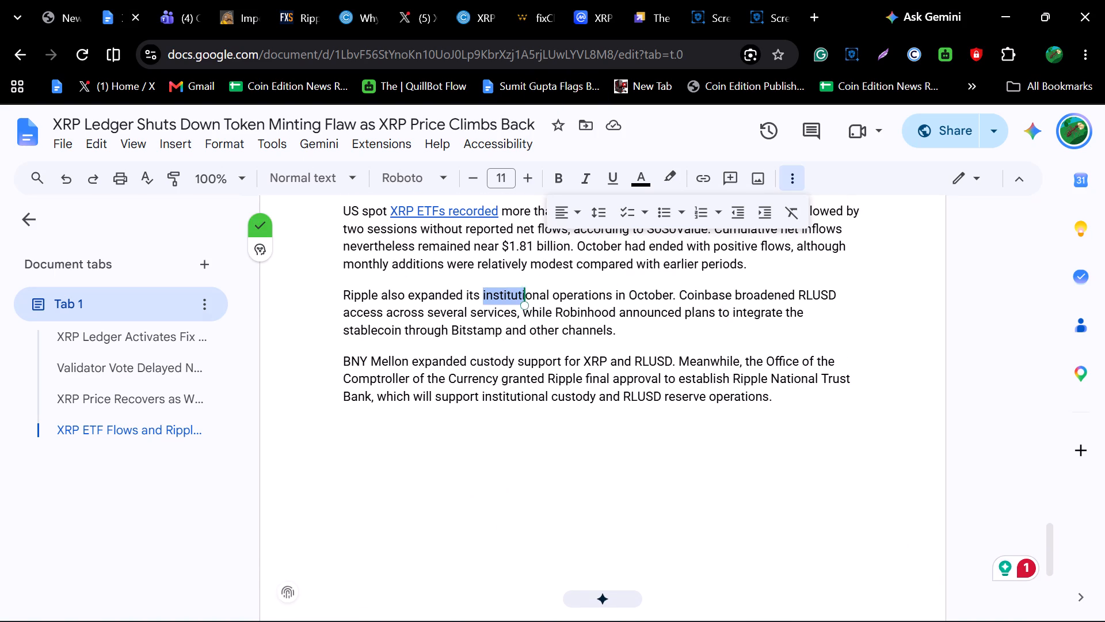
left_click_drag(592, 291, 672, 300)
left_click(704, 175)
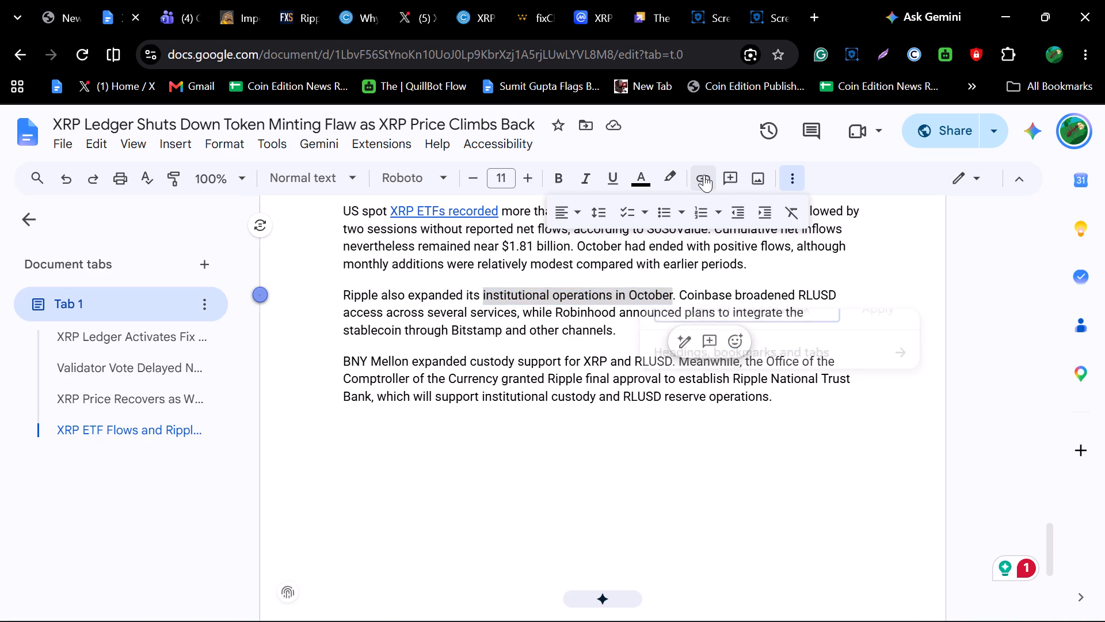